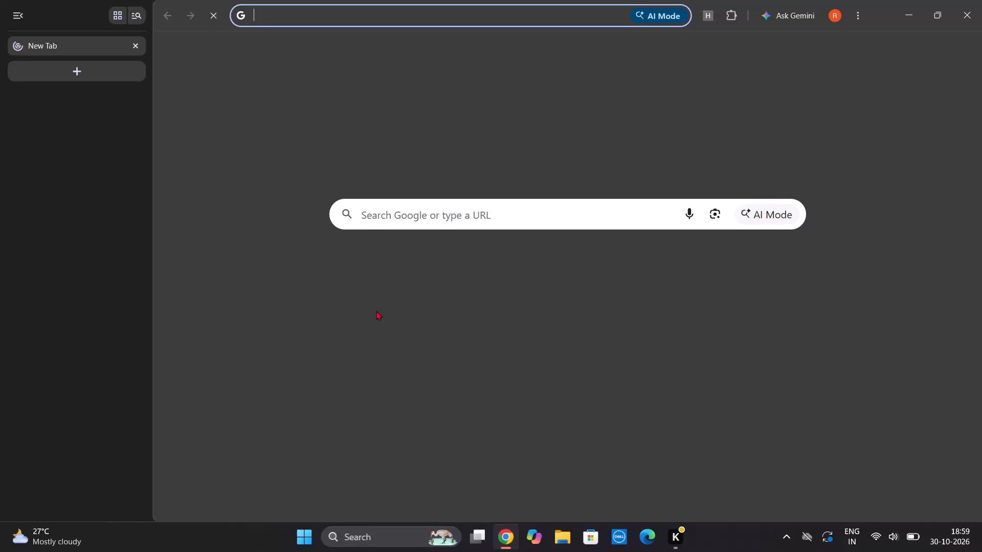
Begin a Google search from the new tab page.
{"action": "left_click", "coordinate": [437, 219]}
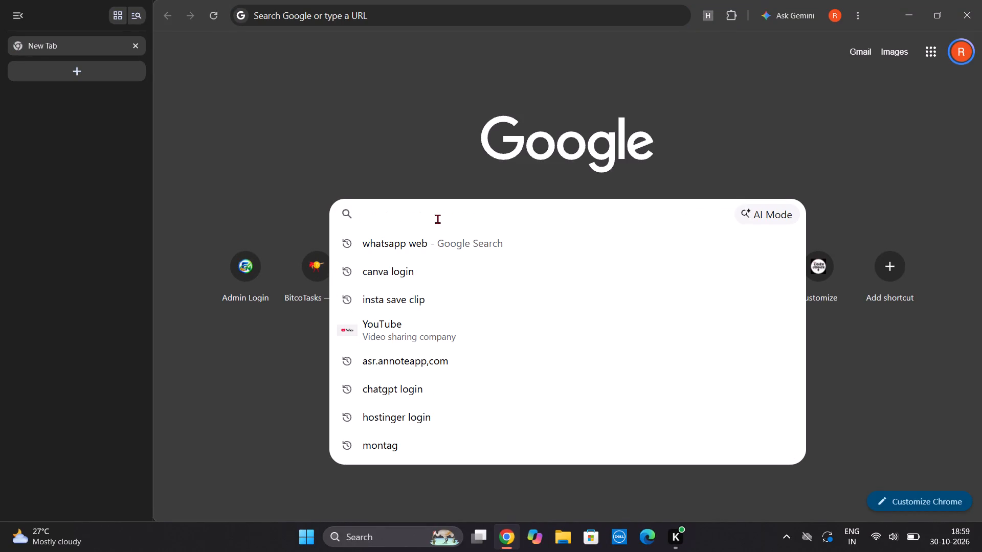
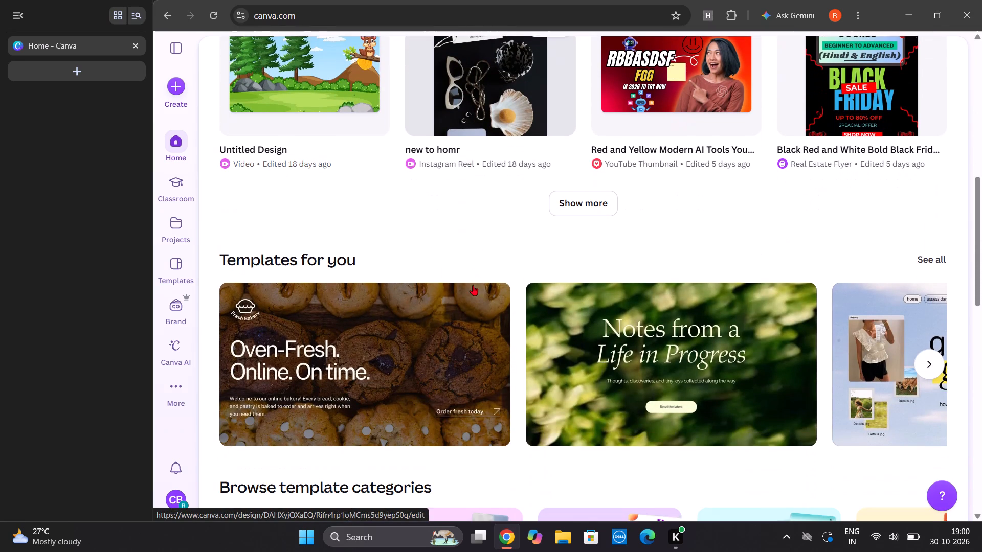
Look through the Canva home page's suggested templates, template categories, frequently used and popular design types.
{"action": "scroll", "coordinate": [495, 225], "scroll_direction": "down", "scroll_amount": 3}
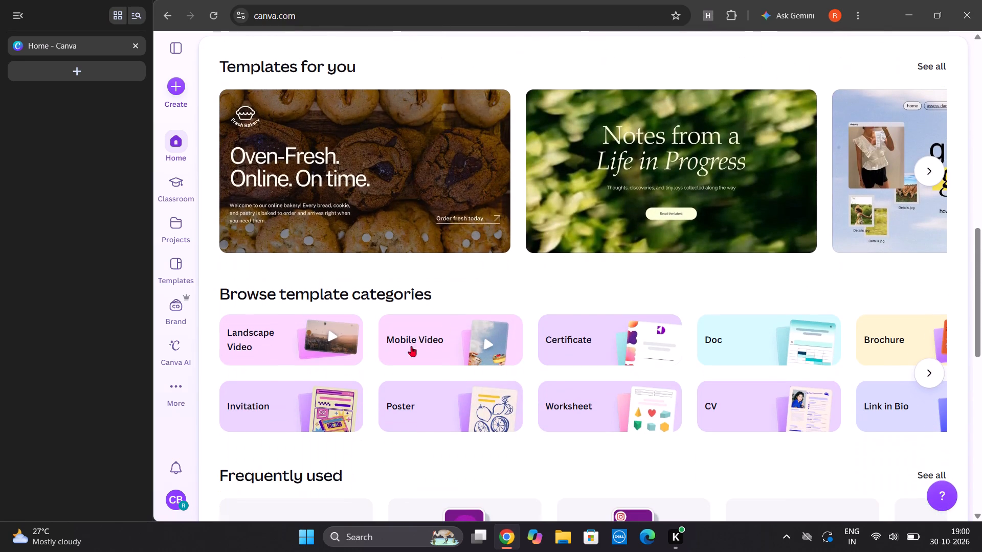
{"action": "scroll", "coordinate": [705, 225], "scroll_direction": "down", "scroll_amount": 5}
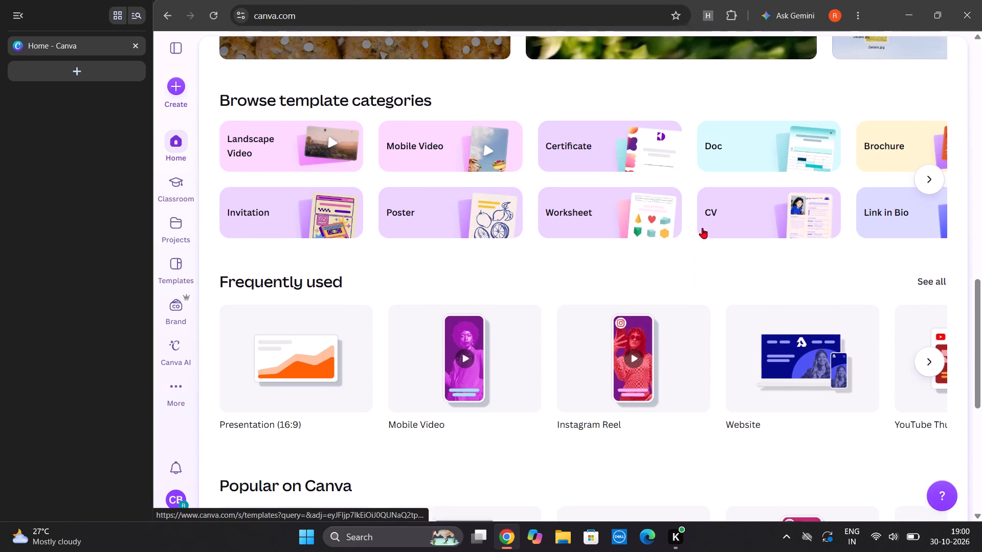
{"action": "scroll", "coordinate": [702, 228], "scroll_direction": "down", "scroll_amount": 9}
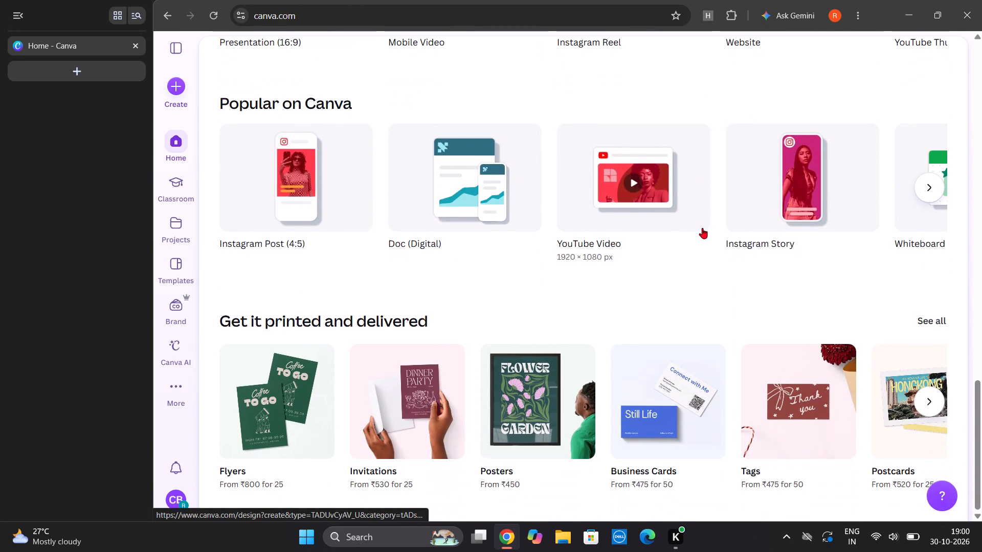
{"action": "scroll", "coordinate": [641, 247], "scroll_direction": "up", "scroll_amount": 20}
{"action": "scroll", "coordinate": [578, 178], "scroll_direction": "up", "scroll_amount": 4}
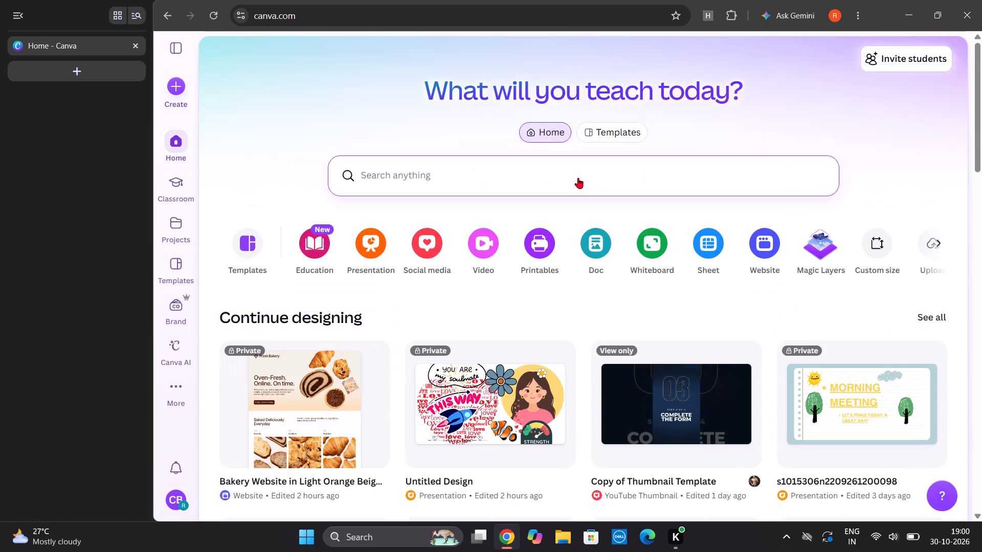
{"action": "scroll", "coordinate": [578, 178], "scroll_direction": "up", "scroll_amount": 1}
Search the Canva templates for "wedding invitation".
{"action": "left_click", "coordinate": [253, 249]}
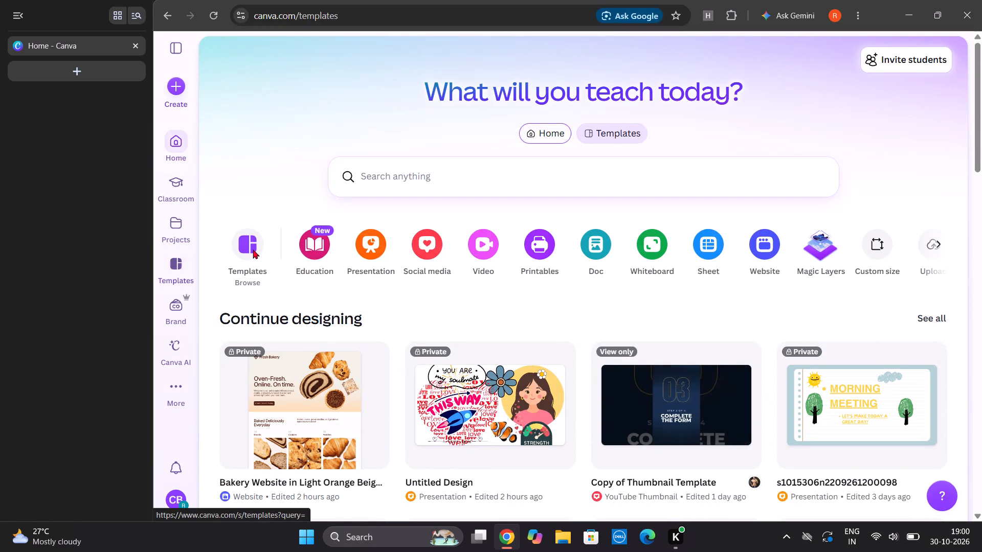
{"action": "left_click", "coordinate": [481, 190]}
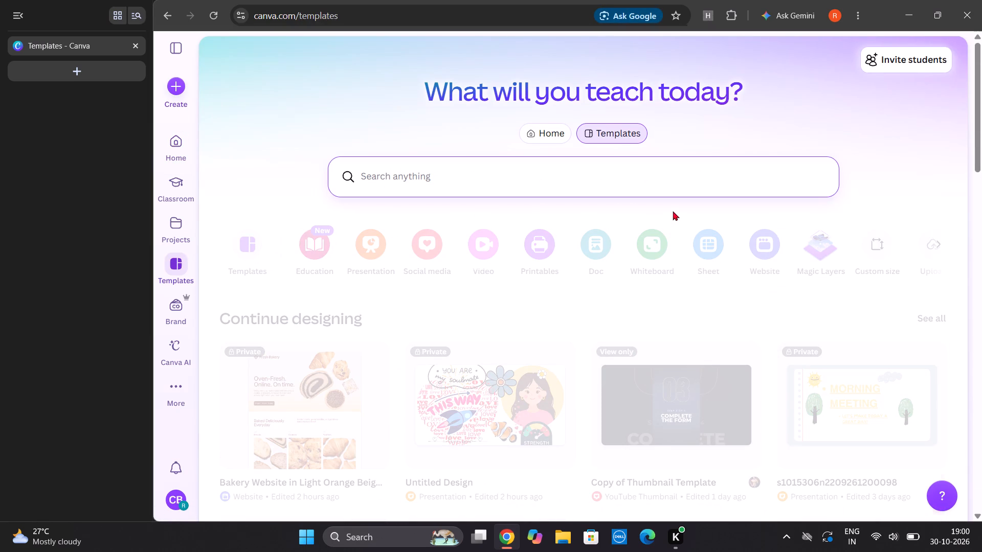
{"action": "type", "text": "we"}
{"action": "left_click", "coordinate": [560, 247]}
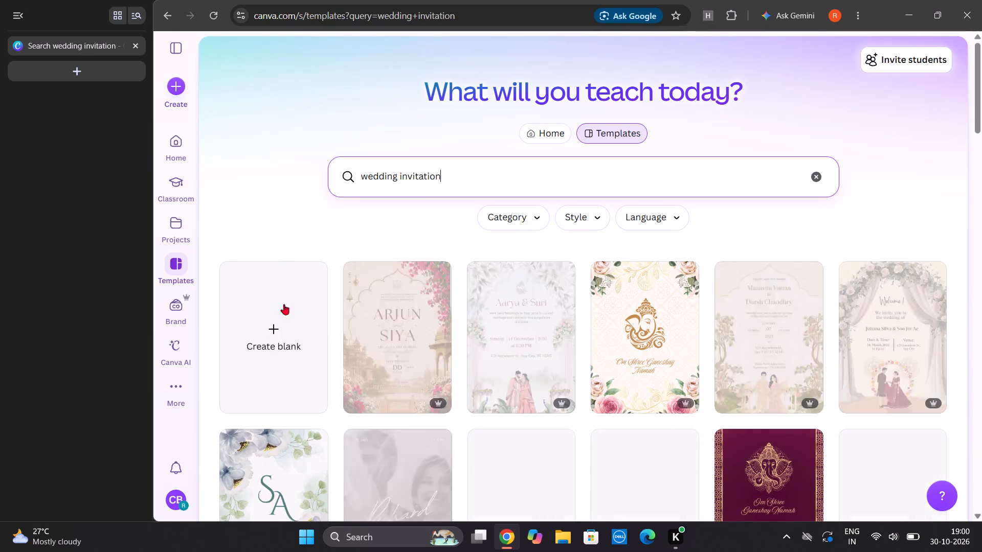
Open the Green & Gold Traditional Elegant Illustrated Indian Wedding Invitation template for customising.
{"action": "scroll", "coordinate": [330, 305], "scroll_direction": "down", "scroll_amount": 2}
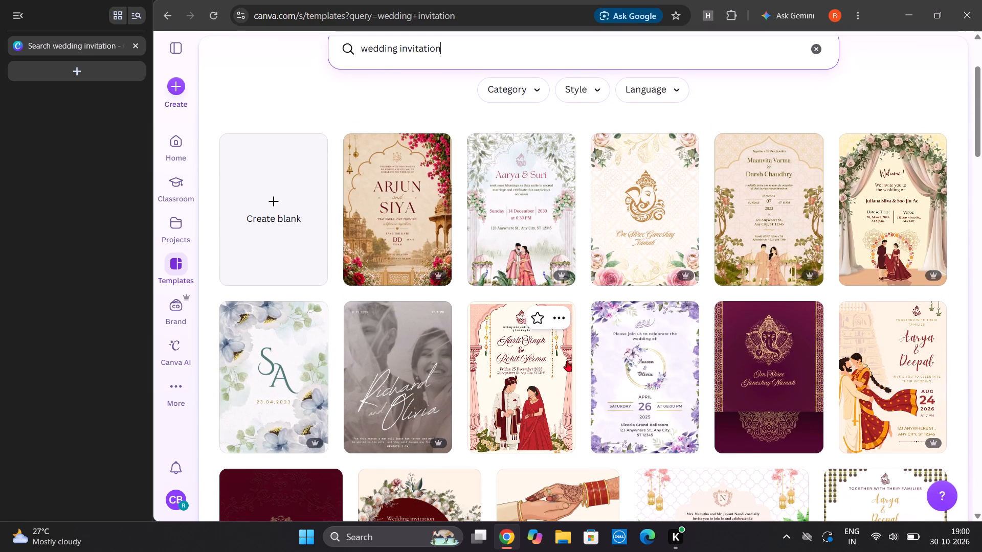
{"action": "scroll", "coordinate": [567, 356], "scroll_direction": "down", "scroll_amount": 2}
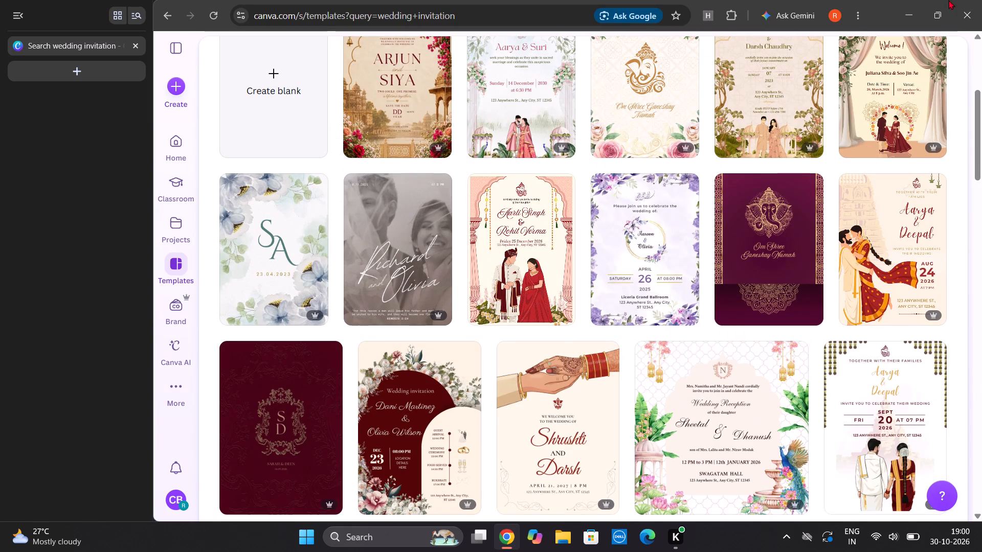
{"action": "left_click", "coordinate": [777, 118]}
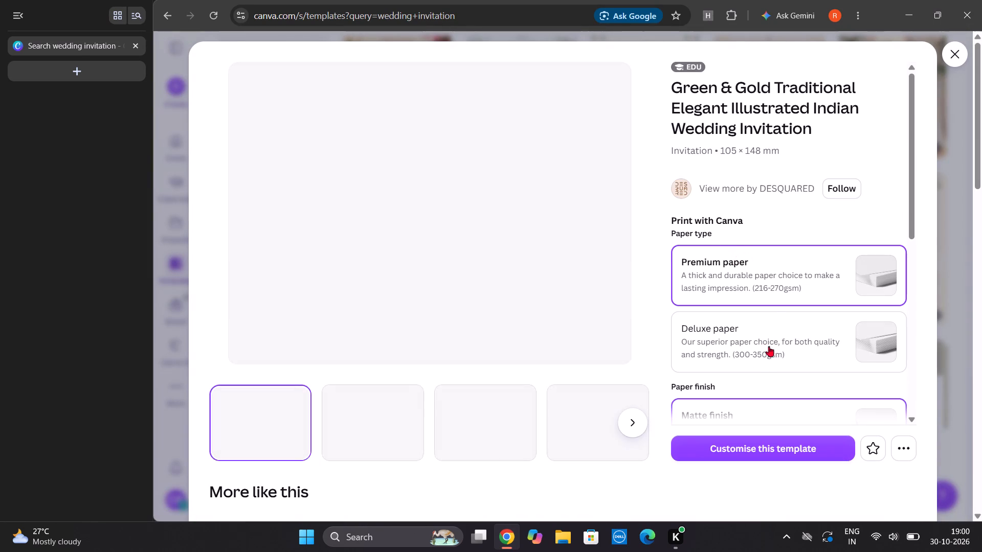
{"action": "left_click", "coordinate": [779, 455]}
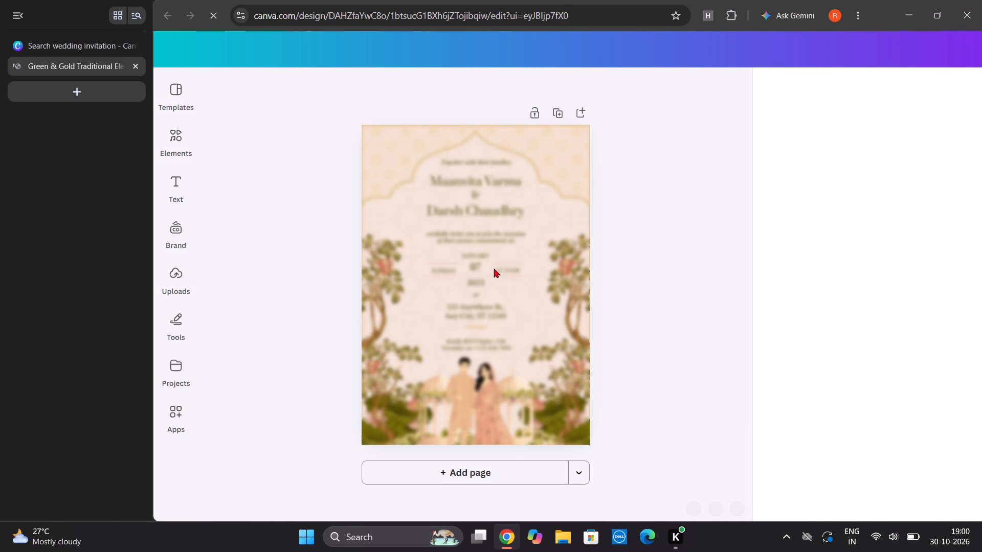
Replace the couple's names on the invitation with "tasmiya" above the ampersand and "suhel" below it.
{"action": "double_click", "coordinate": [473, 188]}
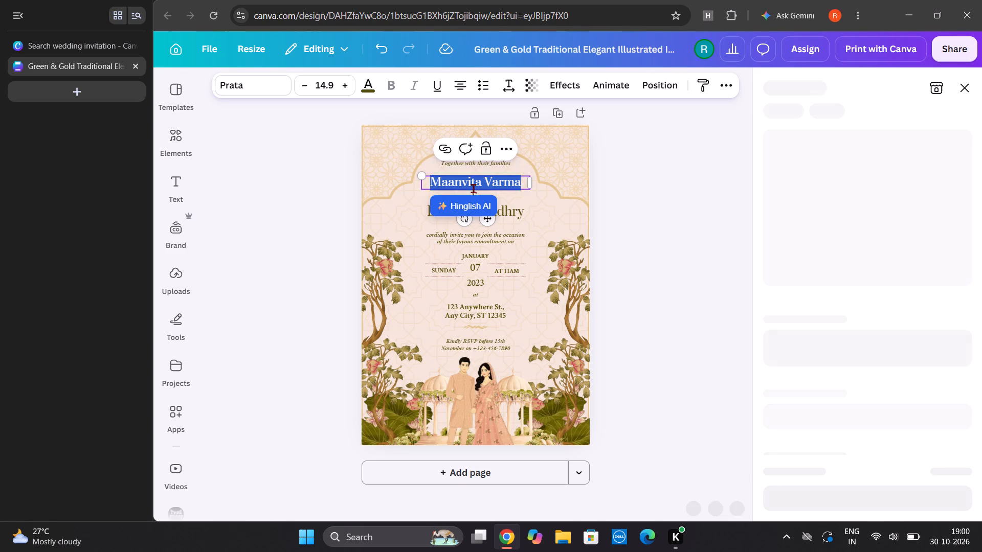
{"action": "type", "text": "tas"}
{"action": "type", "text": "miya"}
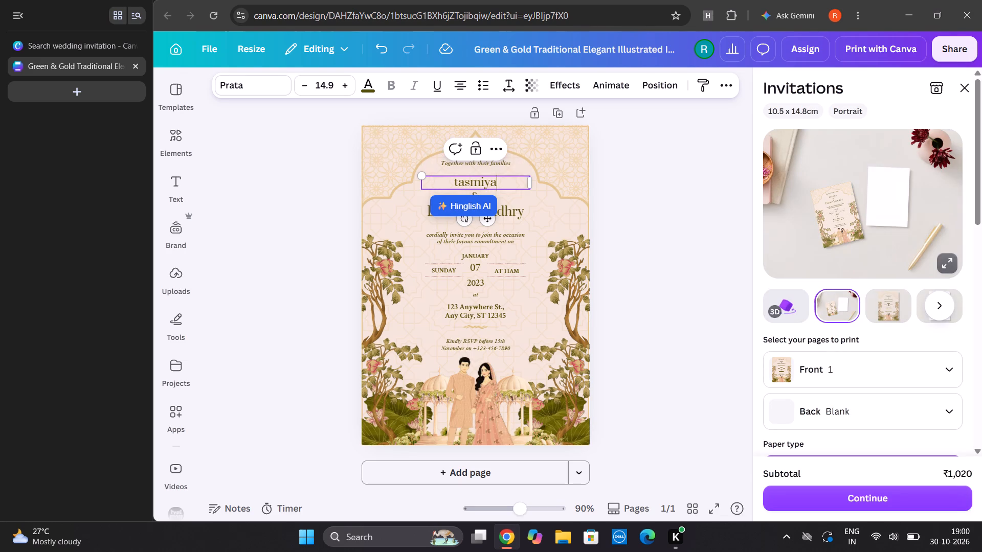
{"action": "left_click", "coordinate": [515, 208]}
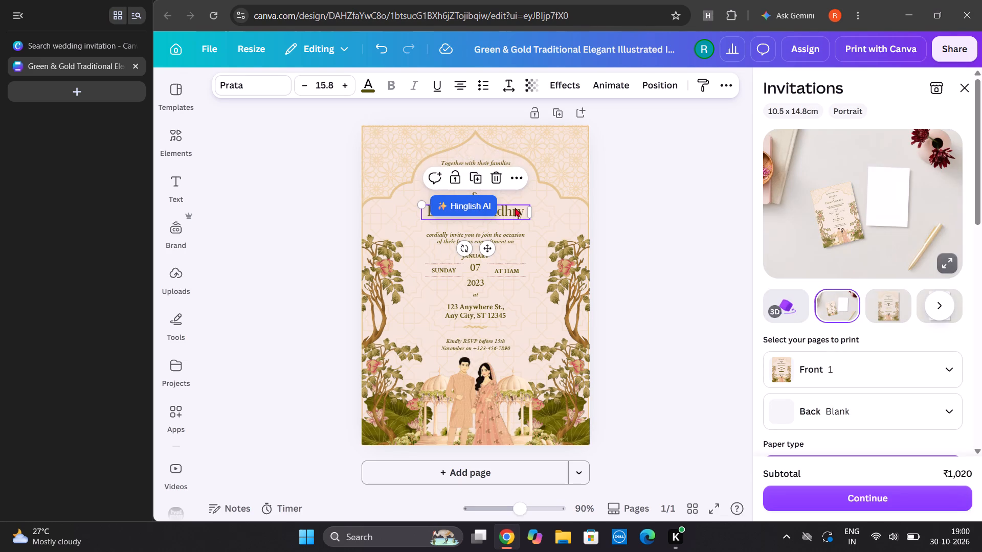
{"action": "double_click", "coordinate": [515, 208]}
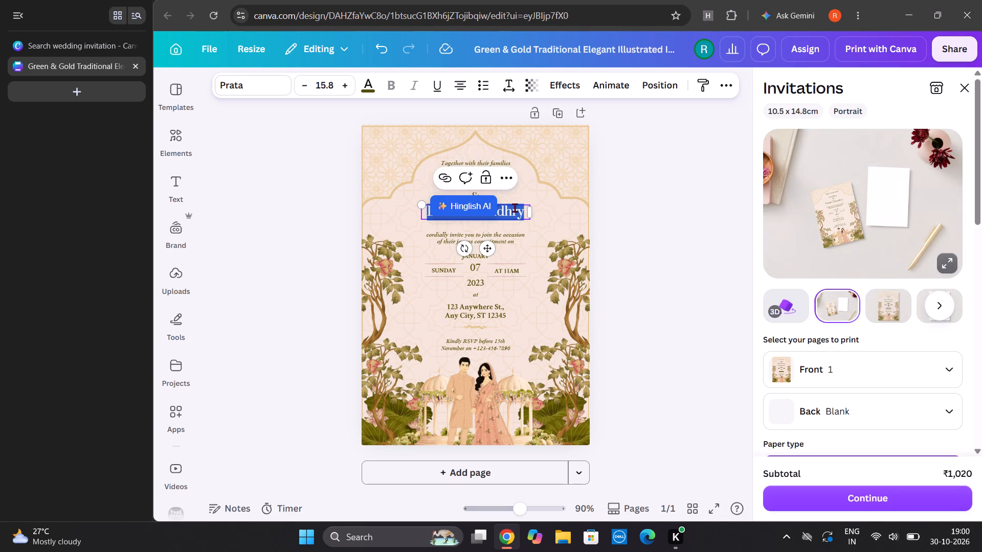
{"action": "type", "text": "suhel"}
{"action": "left_click", "coordinate": [646, 219]}
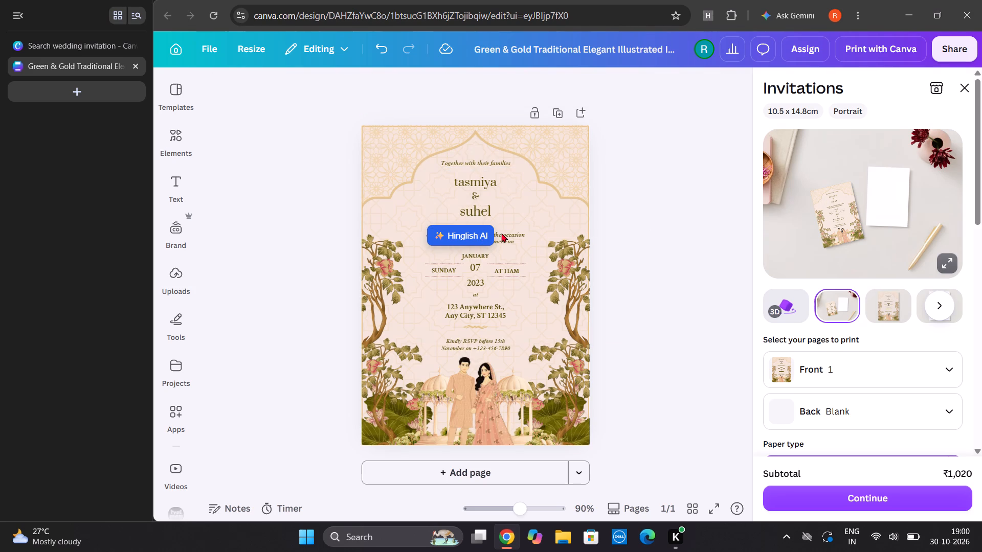
{"action": "left_click", "coordinate": [479, 238]}
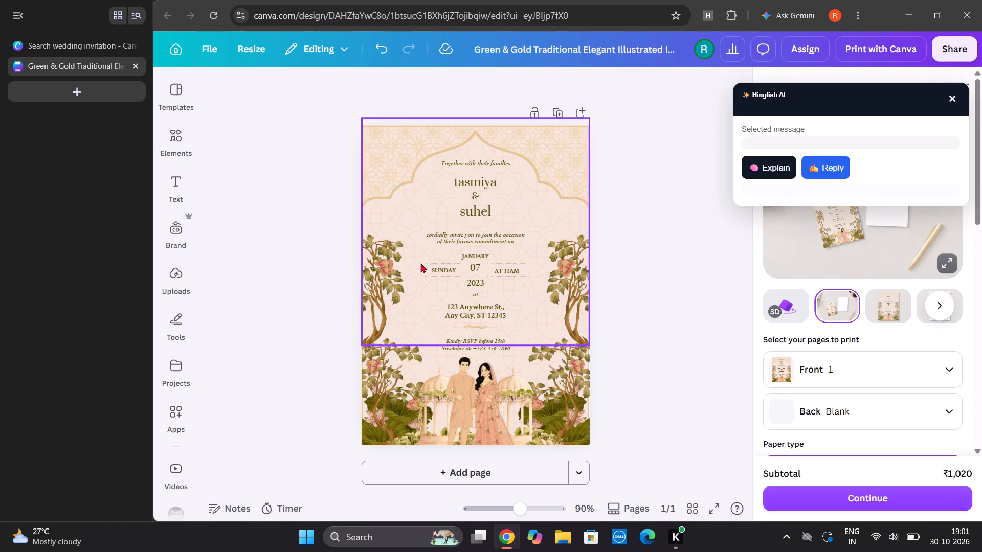
Change the weekday beside the date on the invitation to "friday".
{"action": "double_click", "coordinate": [439, 270]}
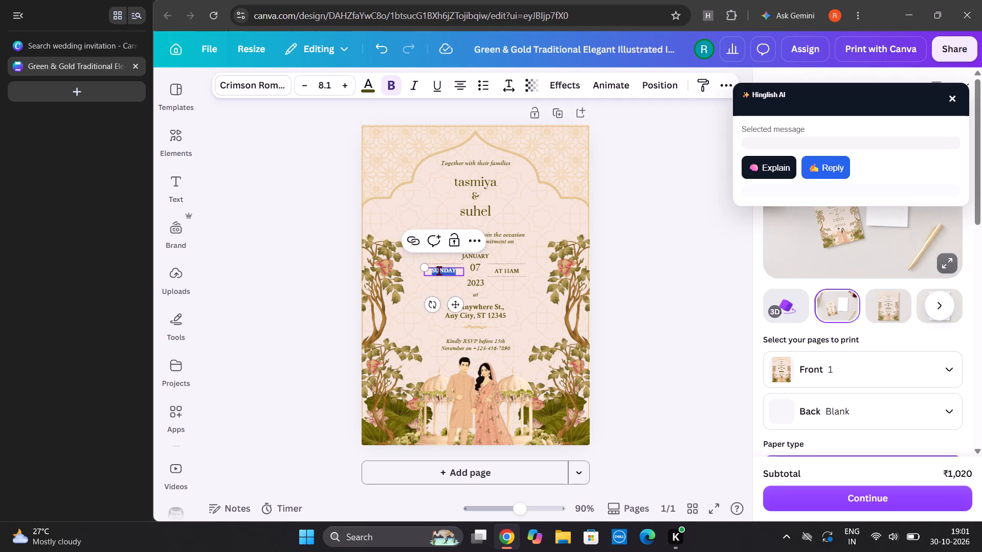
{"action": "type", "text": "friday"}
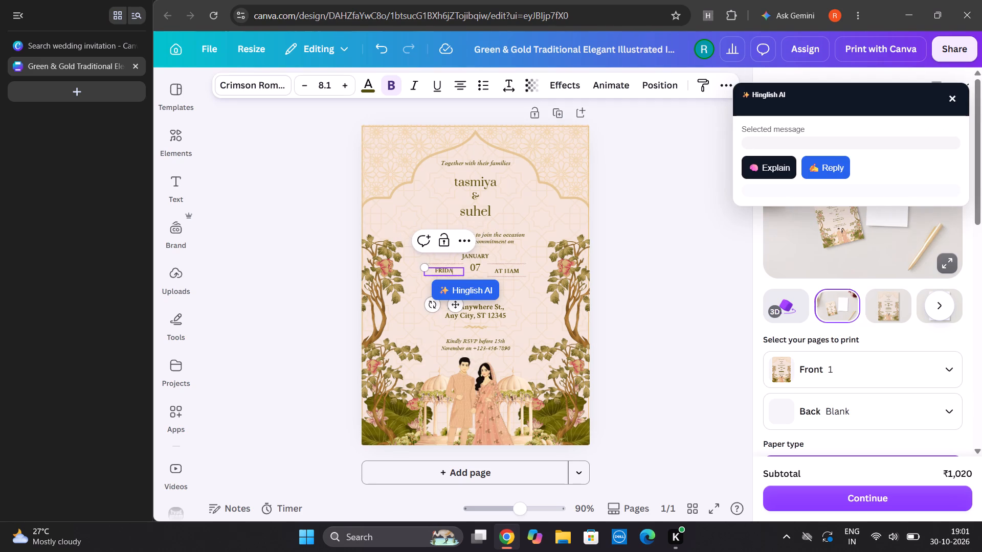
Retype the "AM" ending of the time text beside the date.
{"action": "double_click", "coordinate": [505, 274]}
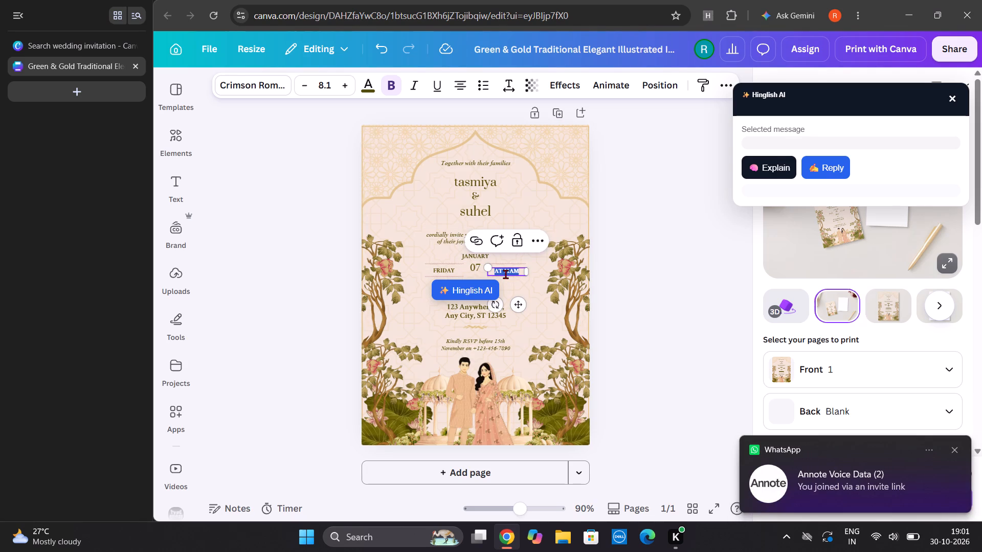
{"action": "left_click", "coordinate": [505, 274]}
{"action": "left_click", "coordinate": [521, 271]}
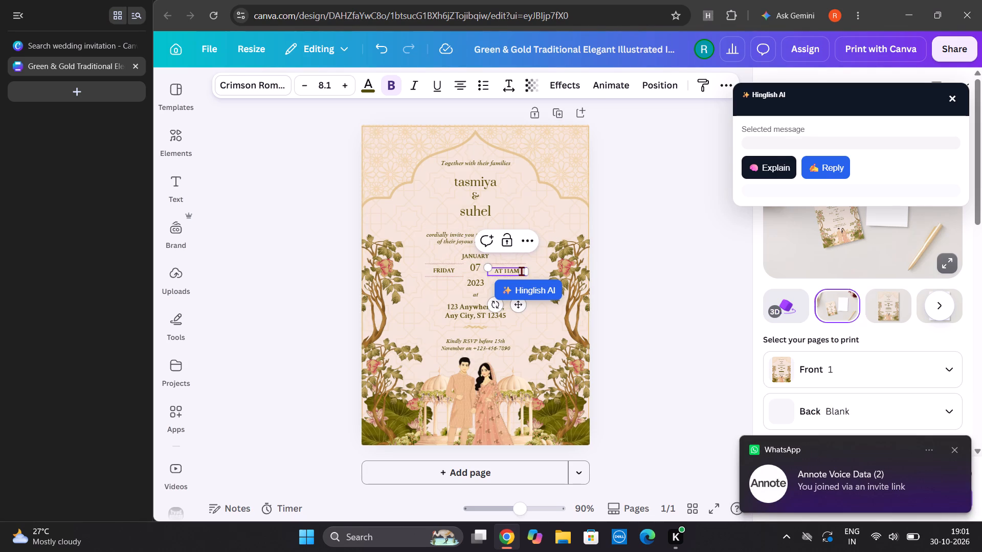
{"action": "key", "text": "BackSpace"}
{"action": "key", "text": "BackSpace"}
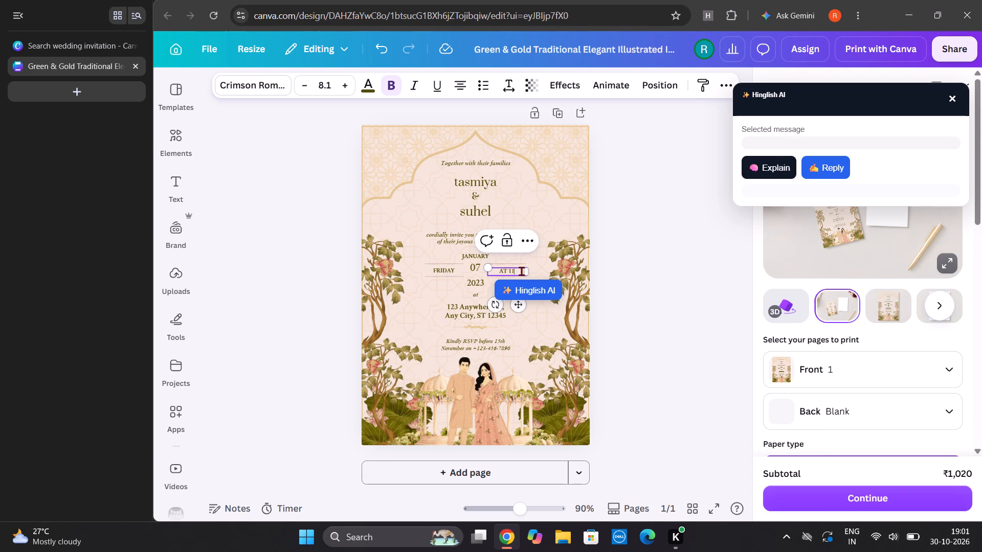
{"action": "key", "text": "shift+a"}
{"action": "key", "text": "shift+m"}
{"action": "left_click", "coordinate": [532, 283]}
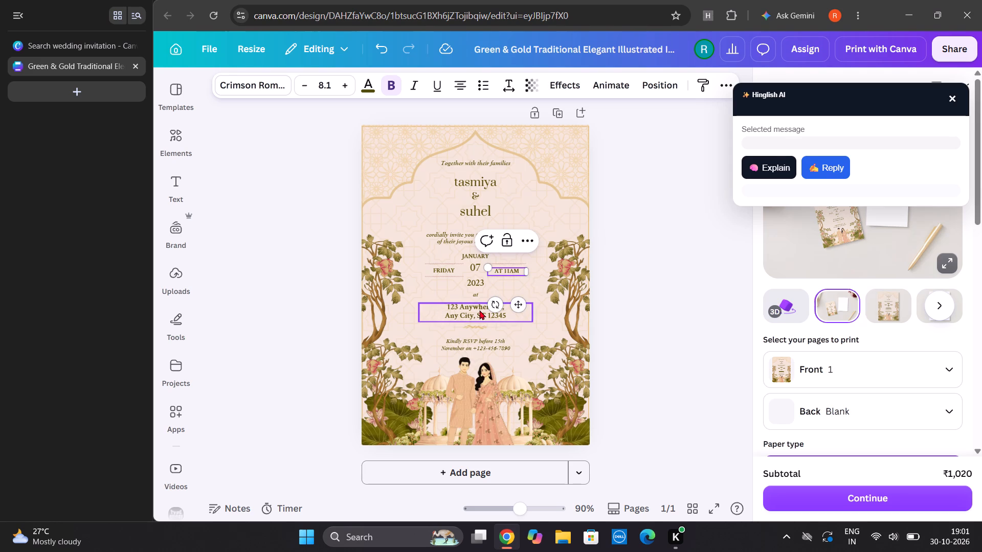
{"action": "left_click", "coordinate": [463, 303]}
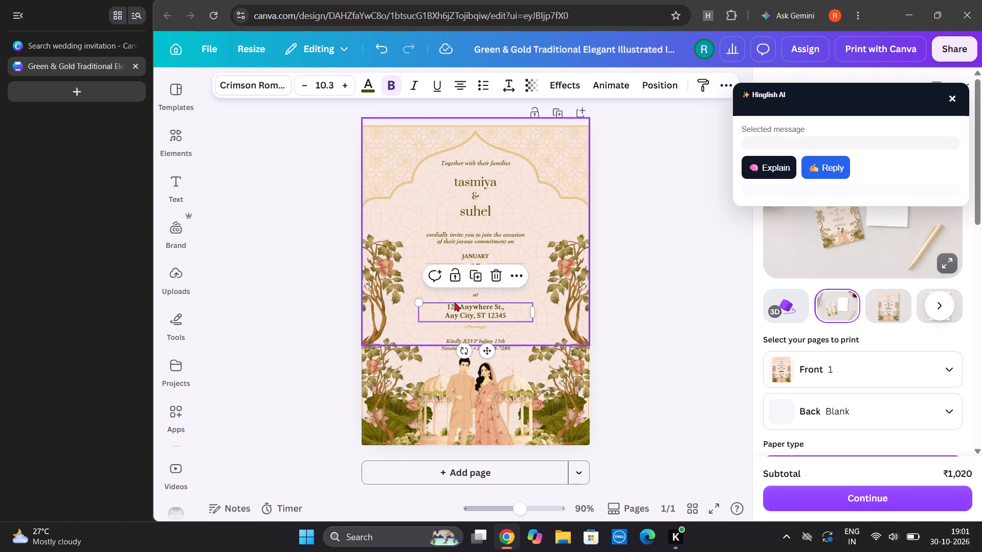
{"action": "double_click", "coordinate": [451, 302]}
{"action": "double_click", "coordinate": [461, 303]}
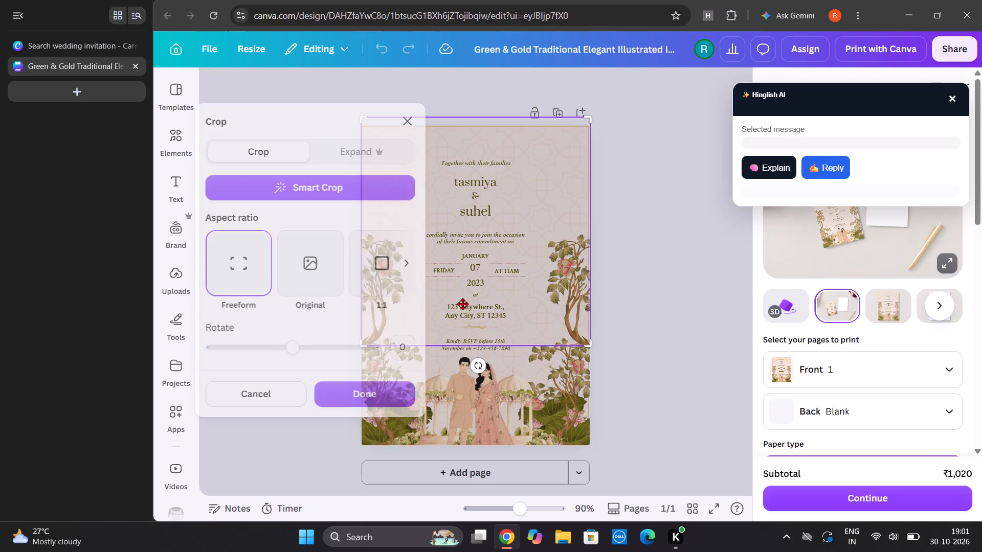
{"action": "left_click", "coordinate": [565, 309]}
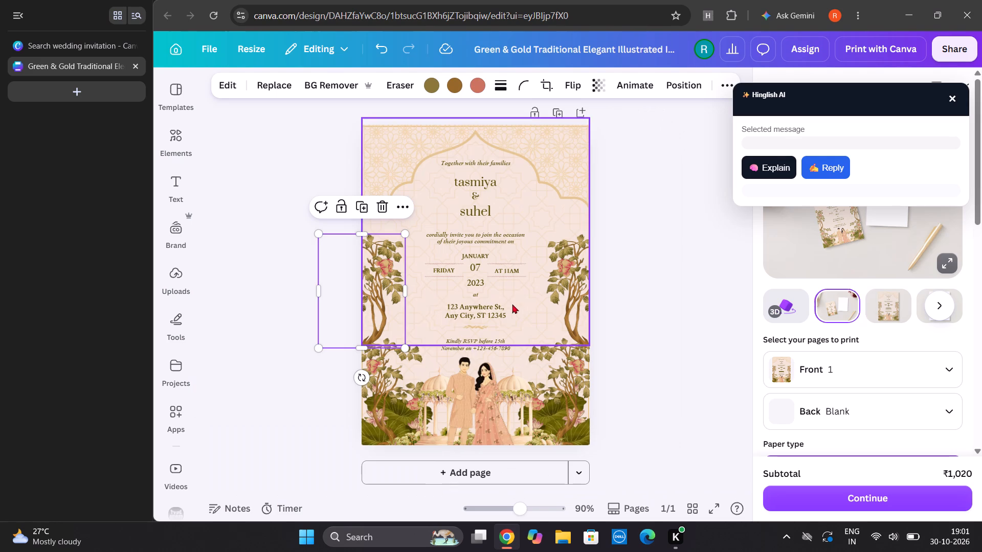
Replace the placeholder venue address on the invitation with the wedding's own street address.
{"action": "double_click", "coordinate": [483, 313]}
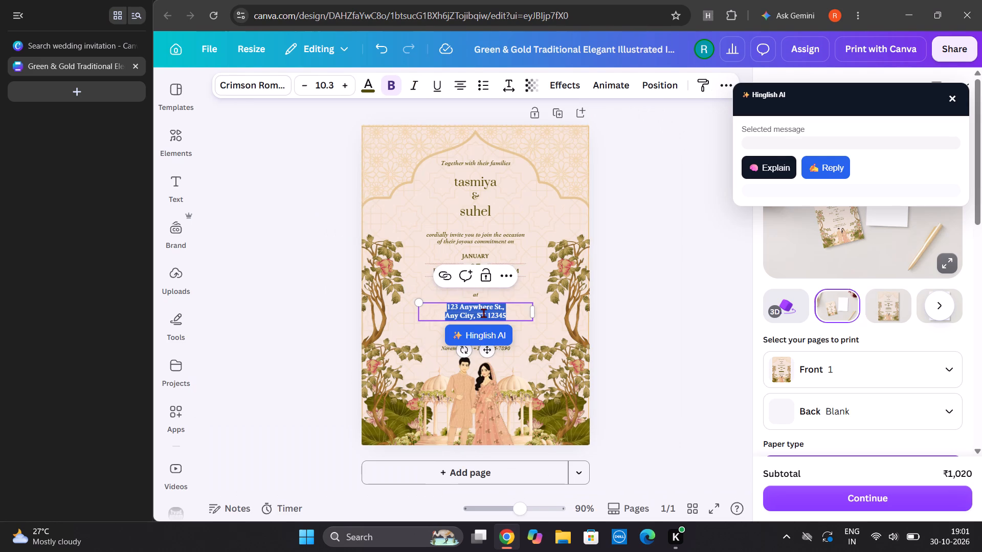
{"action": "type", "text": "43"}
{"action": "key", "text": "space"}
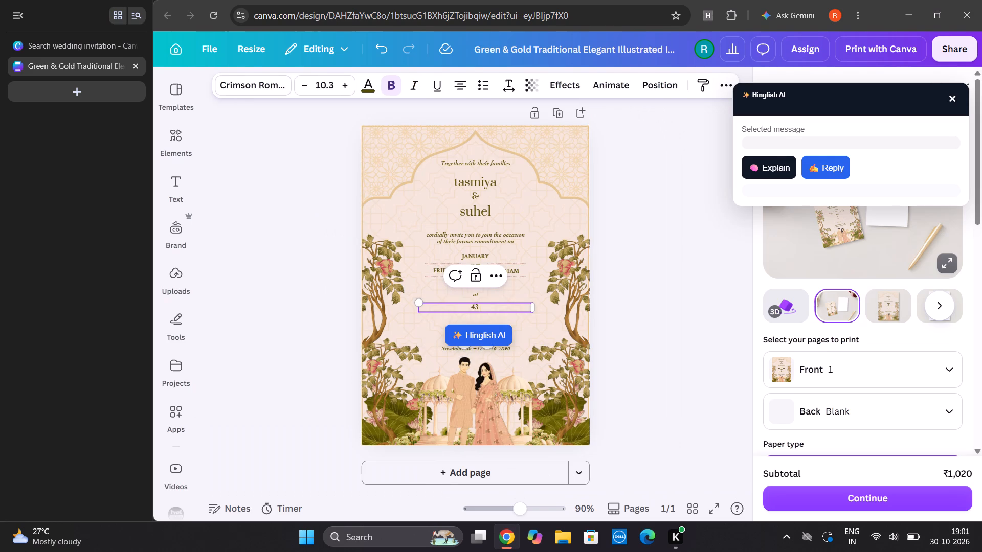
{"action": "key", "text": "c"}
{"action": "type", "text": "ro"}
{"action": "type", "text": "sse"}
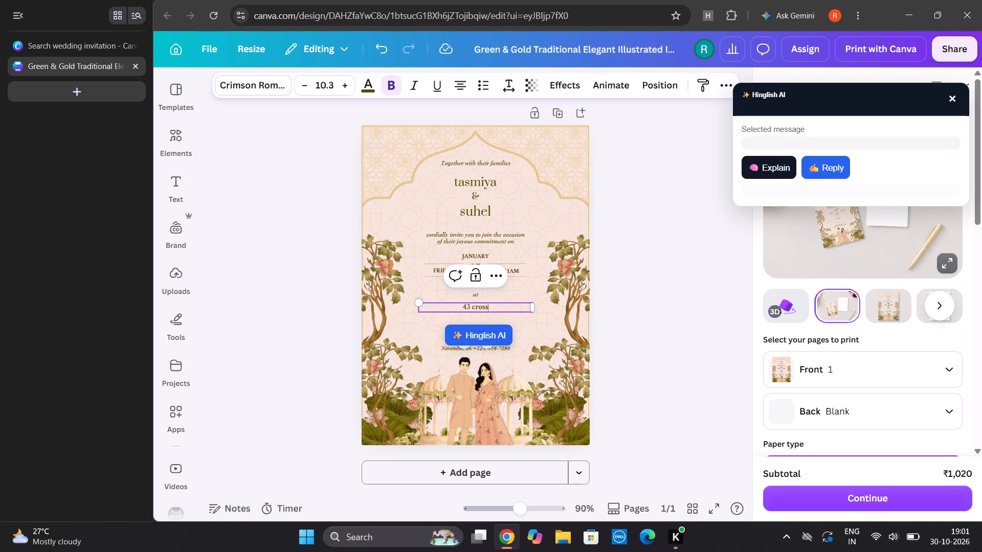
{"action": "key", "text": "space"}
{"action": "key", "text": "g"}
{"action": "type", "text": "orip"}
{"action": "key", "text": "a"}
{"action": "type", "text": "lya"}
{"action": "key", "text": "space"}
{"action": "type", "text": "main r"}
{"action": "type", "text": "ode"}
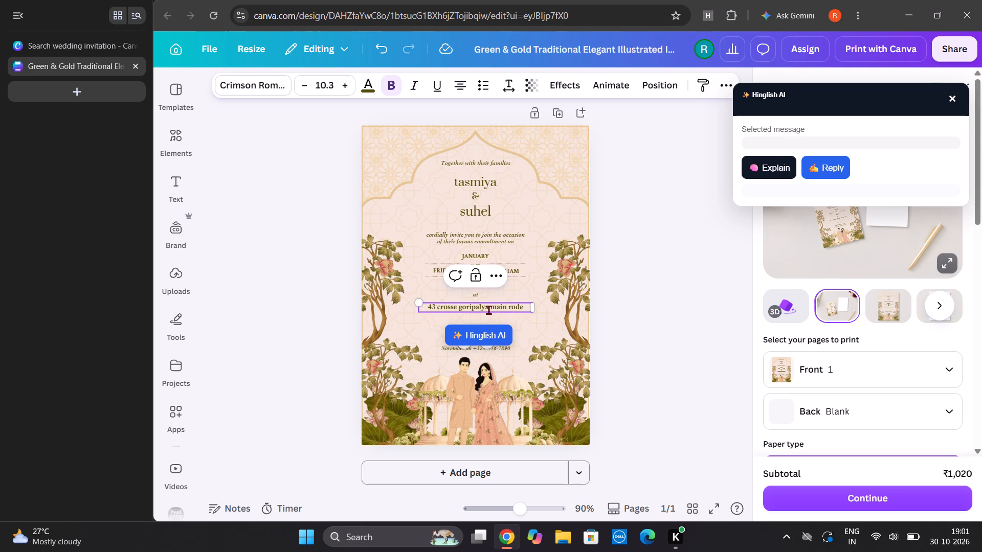
Add a second line with the adjoining road name beneath the street address in the invitation's venue text.
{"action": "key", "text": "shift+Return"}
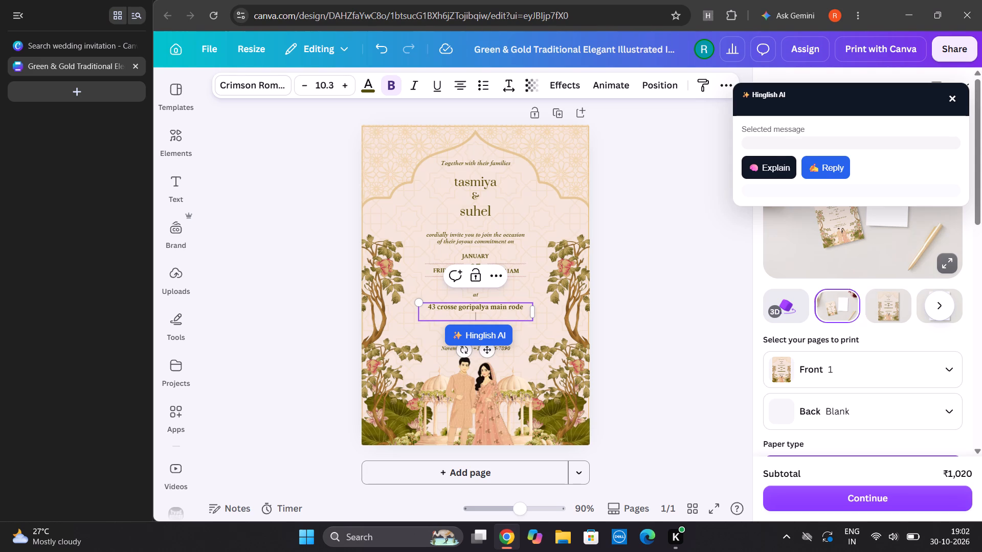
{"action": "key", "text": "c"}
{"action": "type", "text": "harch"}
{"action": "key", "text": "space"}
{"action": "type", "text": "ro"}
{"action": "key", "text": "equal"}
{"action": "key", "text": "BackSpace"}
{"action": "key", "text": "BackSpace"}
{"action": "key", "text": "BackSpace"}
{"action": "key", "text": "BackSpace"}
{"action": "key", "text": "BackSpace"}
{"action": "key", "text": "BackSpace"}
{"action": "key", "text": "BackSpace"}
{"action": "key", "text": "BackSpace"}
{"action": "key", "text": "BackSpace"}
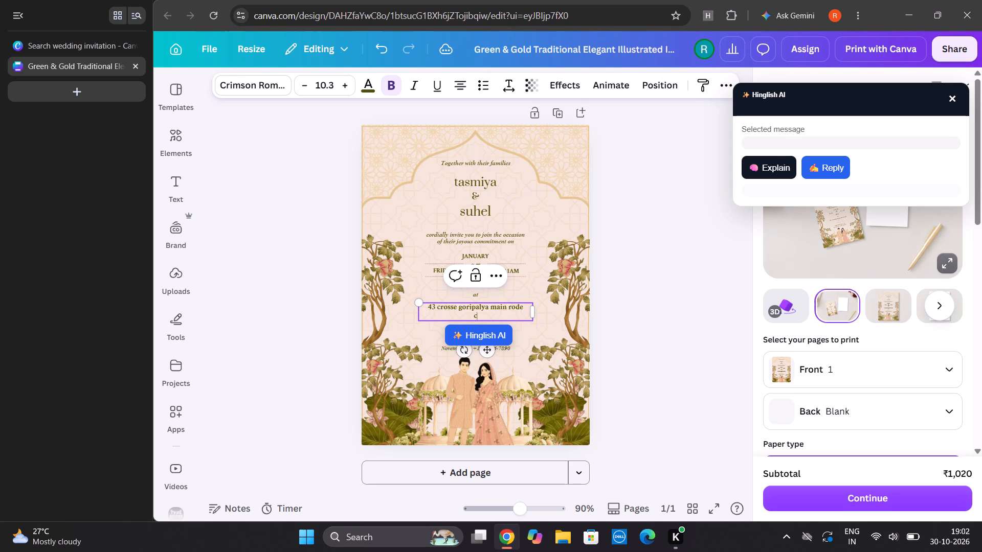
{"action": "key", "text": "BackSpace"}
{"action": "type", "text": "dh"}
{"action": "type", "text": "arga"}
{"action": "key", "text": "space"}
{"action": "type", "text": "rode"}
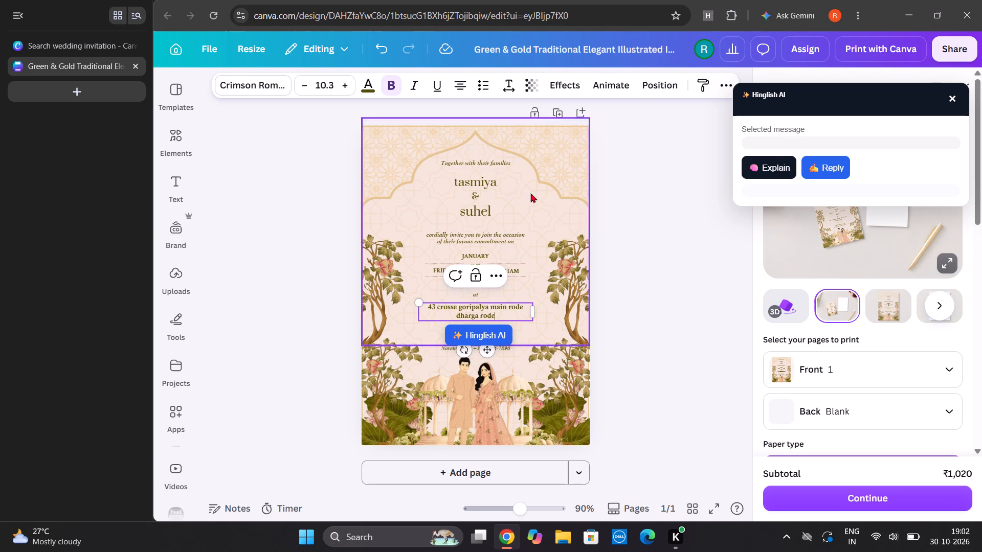
{"action": "left_click", "coordinate": [504, 341]}
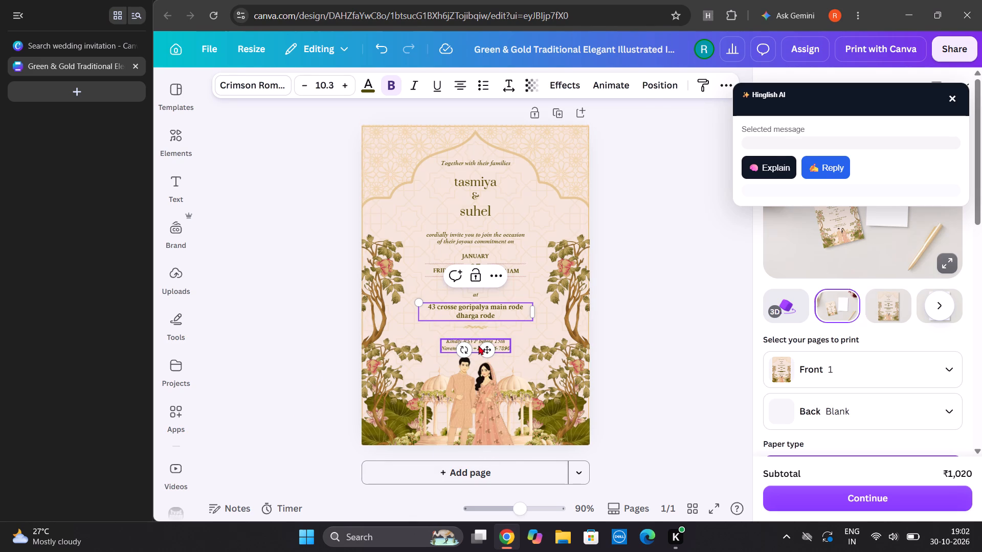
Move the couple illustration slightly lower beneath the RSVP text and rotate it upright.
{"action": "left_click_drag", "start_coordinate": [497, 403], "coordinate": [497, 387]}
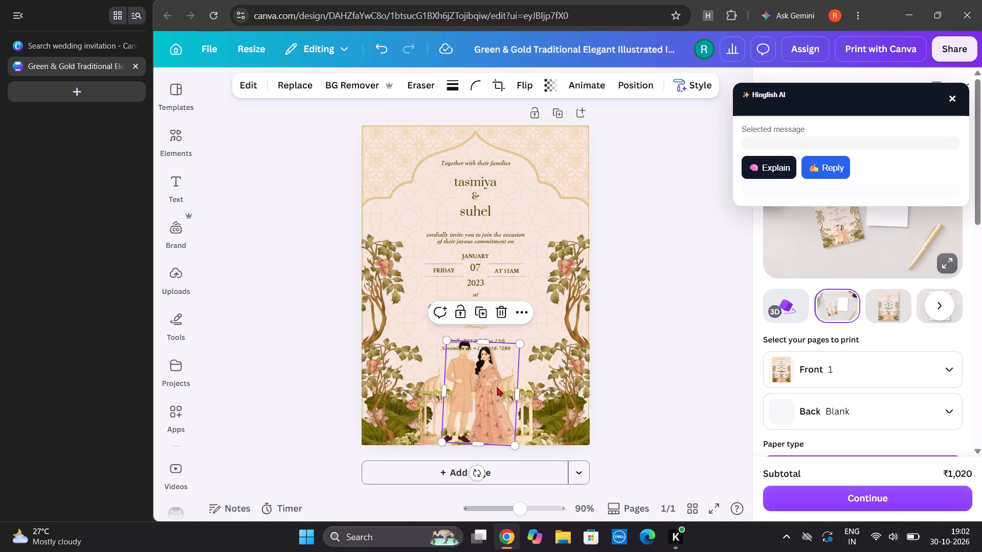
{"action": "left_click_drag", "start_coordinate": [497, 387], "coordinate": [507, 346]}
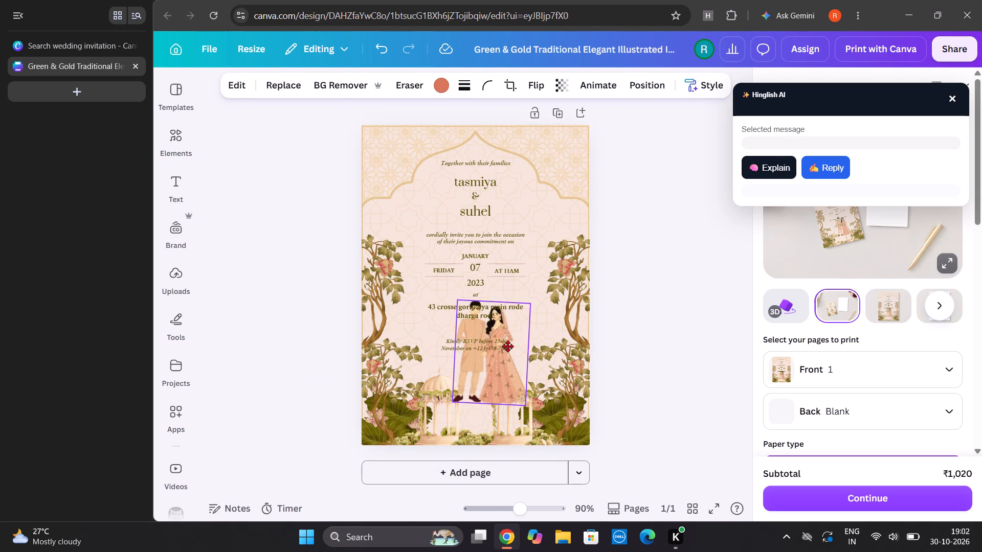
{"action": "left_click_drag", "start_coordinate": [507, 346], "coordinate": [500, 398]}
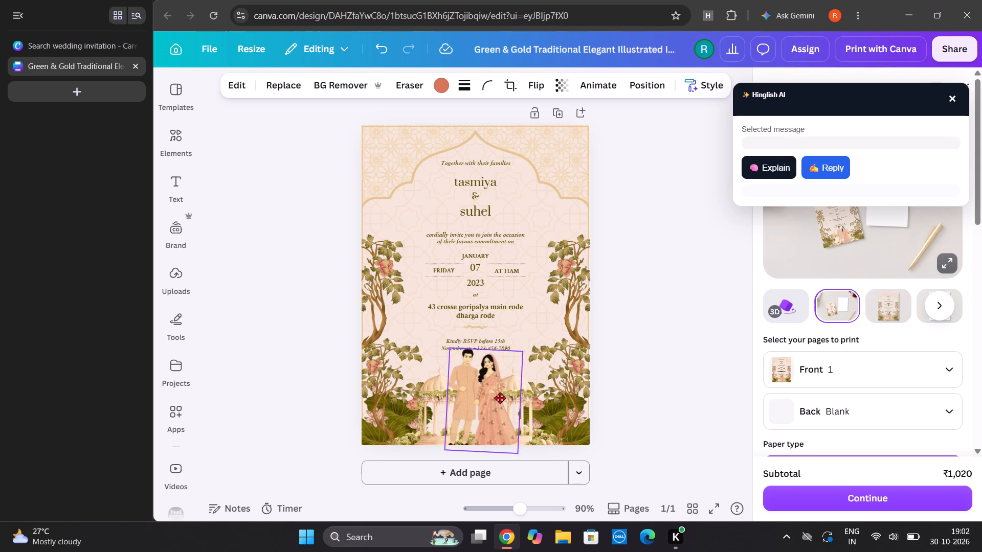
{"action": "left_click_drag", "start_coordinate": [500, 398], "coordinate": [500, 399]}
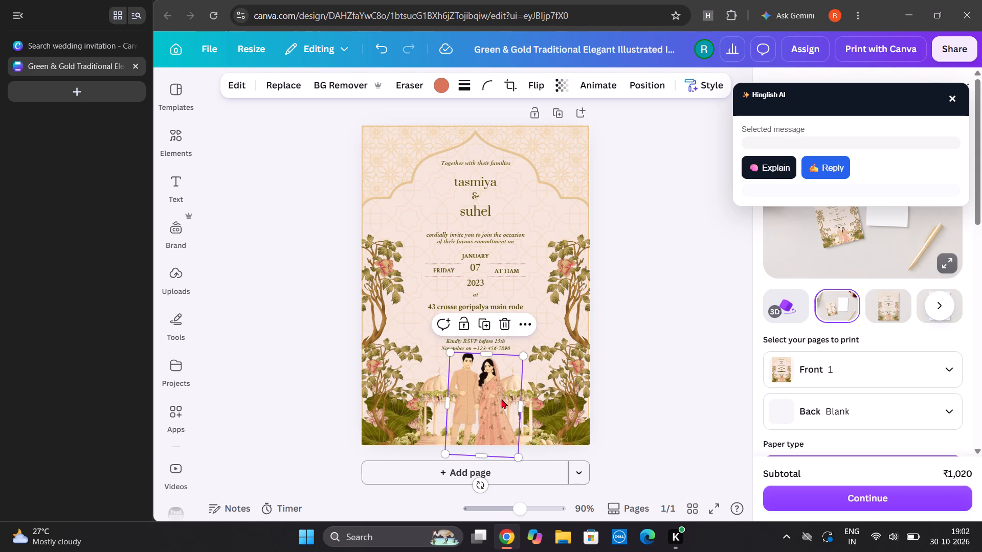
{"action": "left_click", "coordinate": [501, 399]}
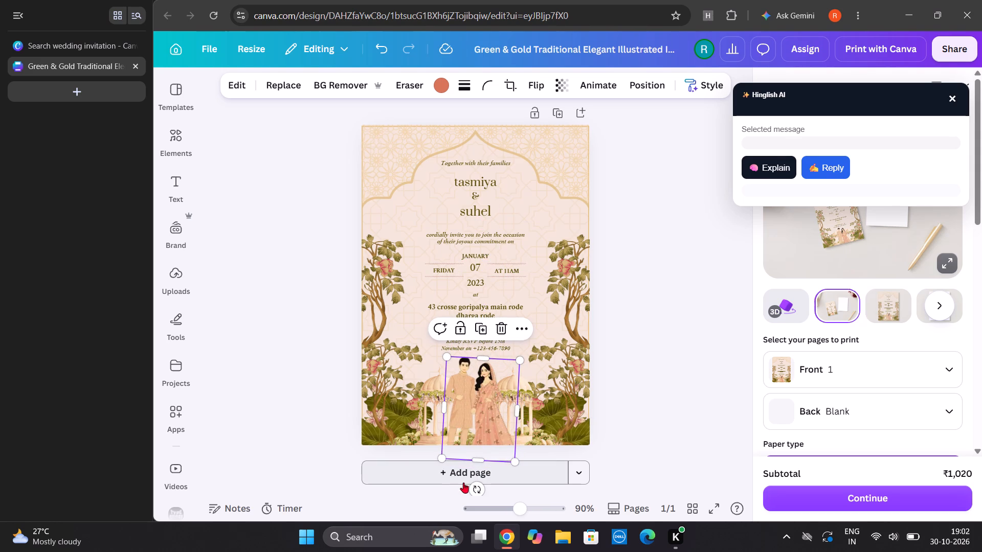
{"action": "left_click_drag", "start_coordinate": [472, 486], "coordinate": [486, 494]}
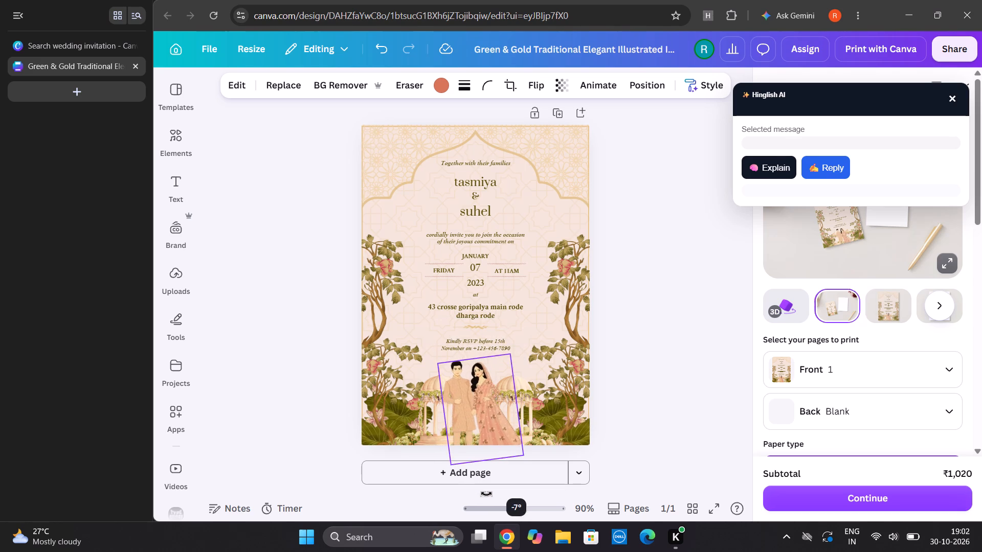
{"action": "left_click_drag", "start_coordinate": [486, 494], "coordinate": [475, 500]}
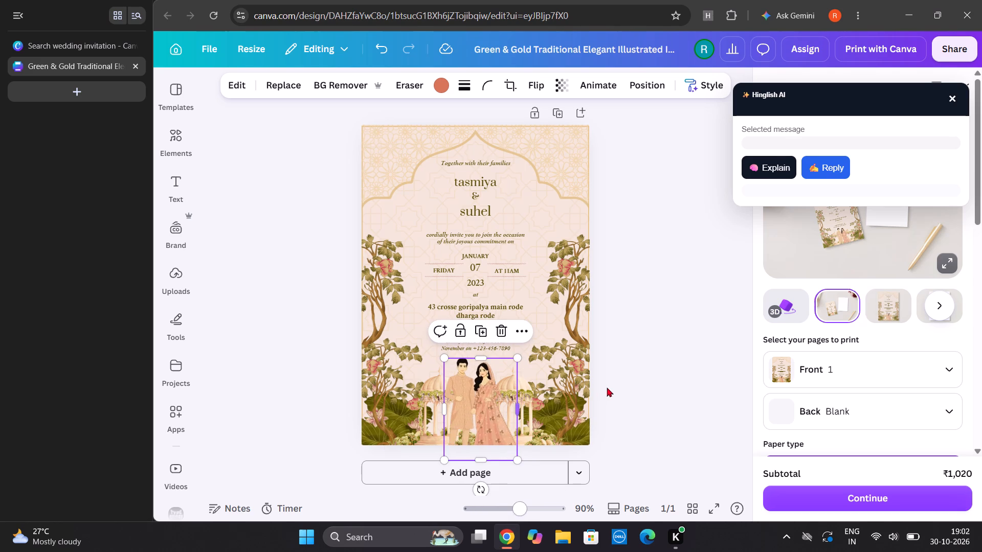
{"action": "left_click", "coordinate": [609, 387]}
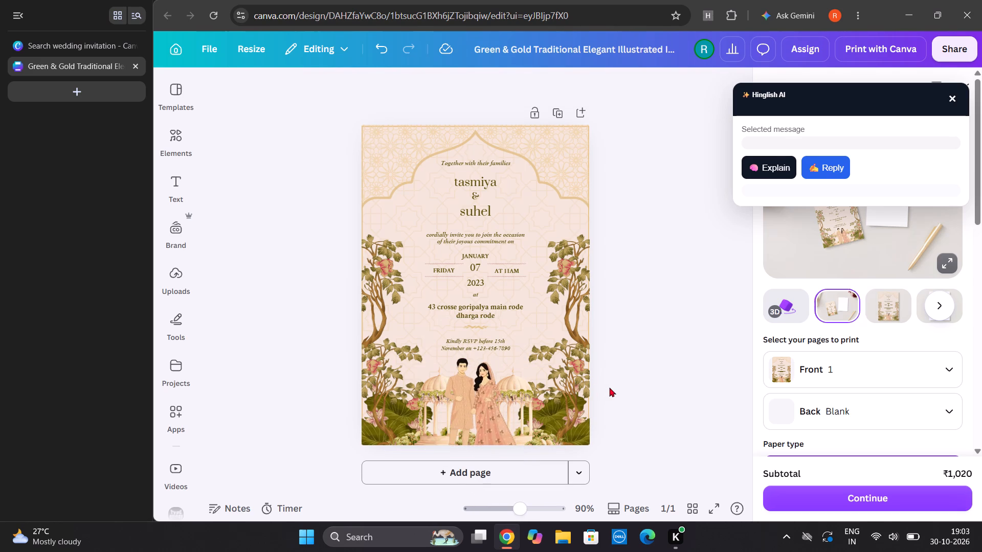
Open the full set of recommended elements and delete the template's original couple illustration from the invitation.
{"action": "left_click", "coordinate": [161, 143]}
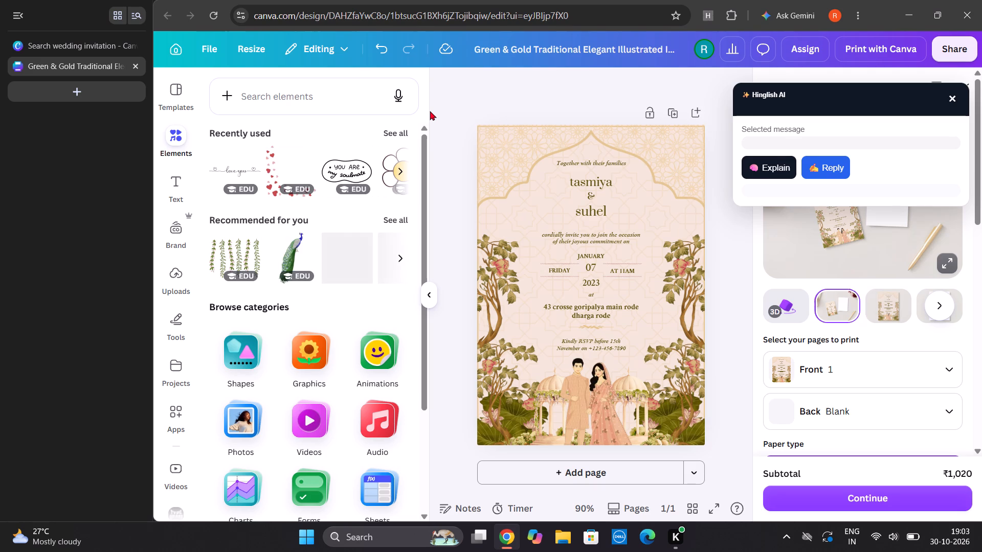
{"action": "left_click", "coordinate": [389, 221]}
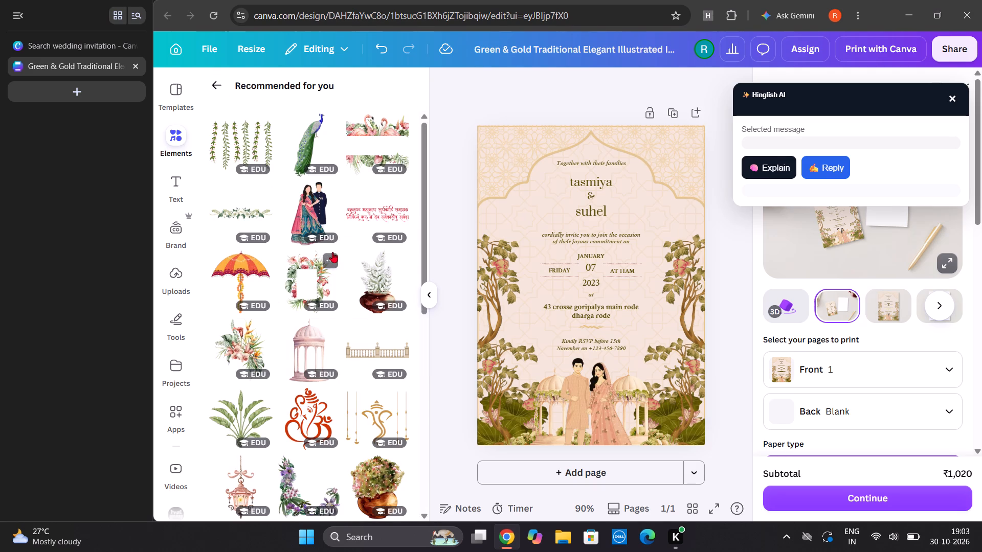
{"action": "left_click", "coordinate": [574, 392]}
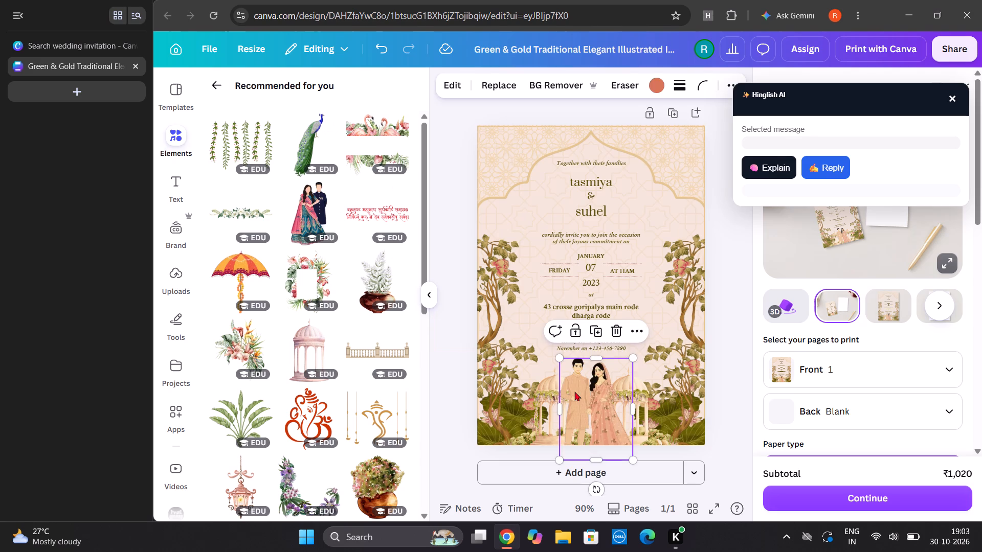
{"action": "left_click", "coordinate": [614, 329]}
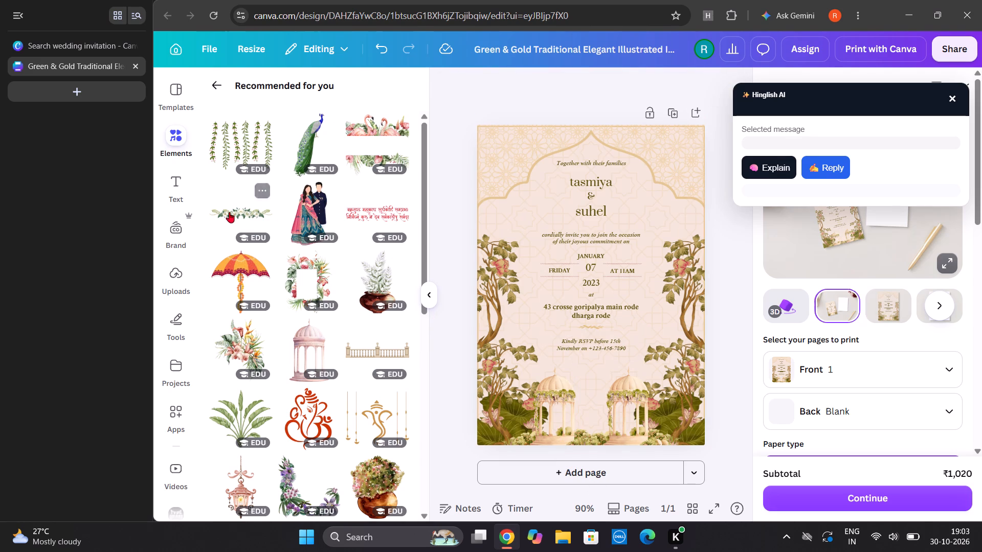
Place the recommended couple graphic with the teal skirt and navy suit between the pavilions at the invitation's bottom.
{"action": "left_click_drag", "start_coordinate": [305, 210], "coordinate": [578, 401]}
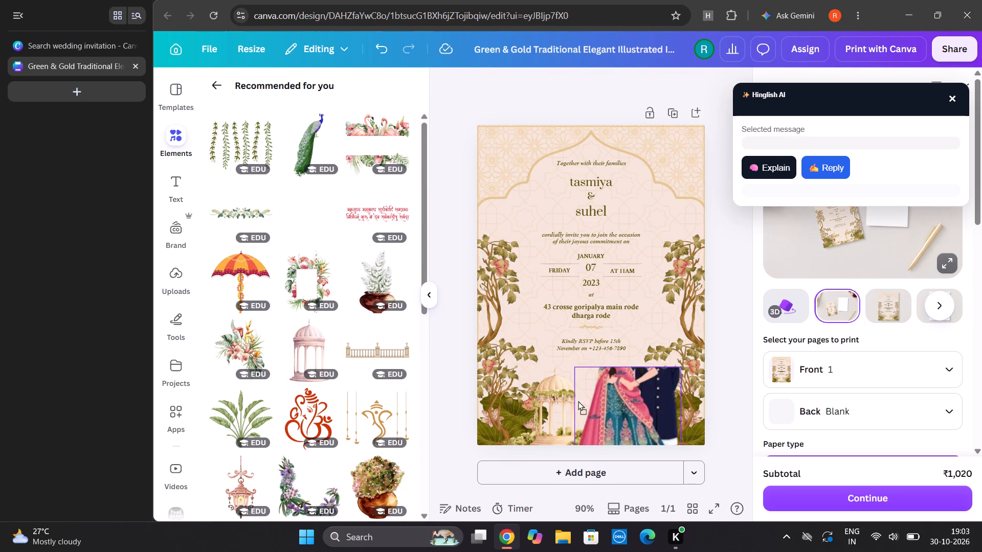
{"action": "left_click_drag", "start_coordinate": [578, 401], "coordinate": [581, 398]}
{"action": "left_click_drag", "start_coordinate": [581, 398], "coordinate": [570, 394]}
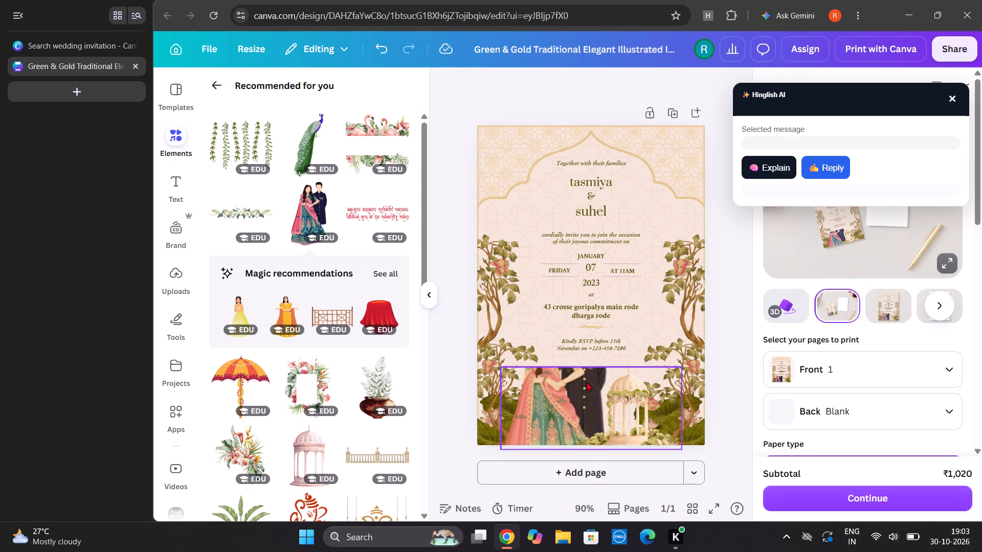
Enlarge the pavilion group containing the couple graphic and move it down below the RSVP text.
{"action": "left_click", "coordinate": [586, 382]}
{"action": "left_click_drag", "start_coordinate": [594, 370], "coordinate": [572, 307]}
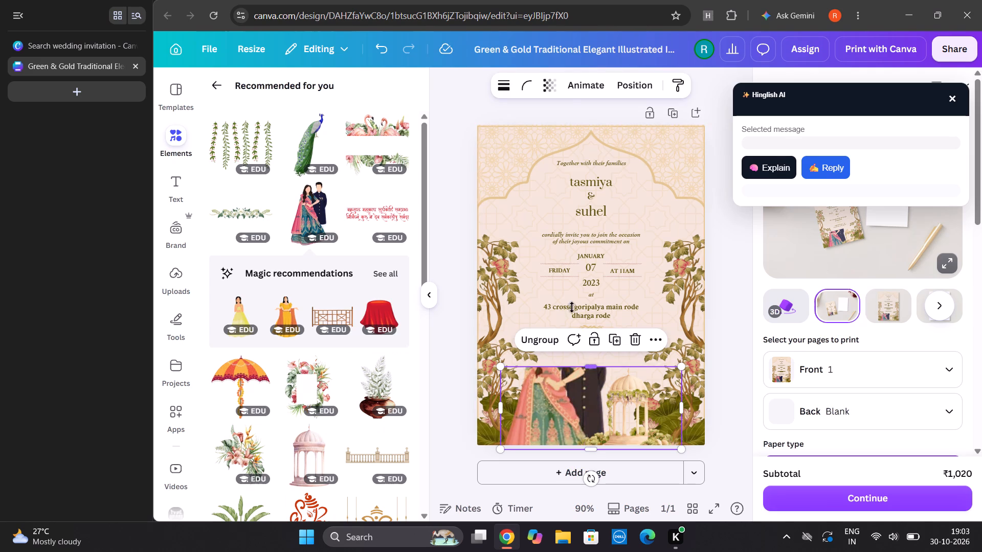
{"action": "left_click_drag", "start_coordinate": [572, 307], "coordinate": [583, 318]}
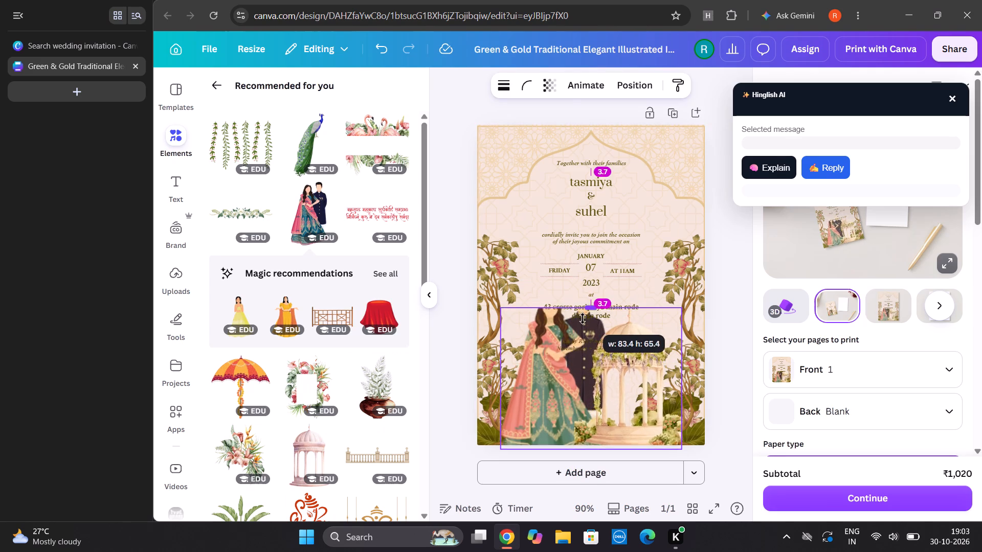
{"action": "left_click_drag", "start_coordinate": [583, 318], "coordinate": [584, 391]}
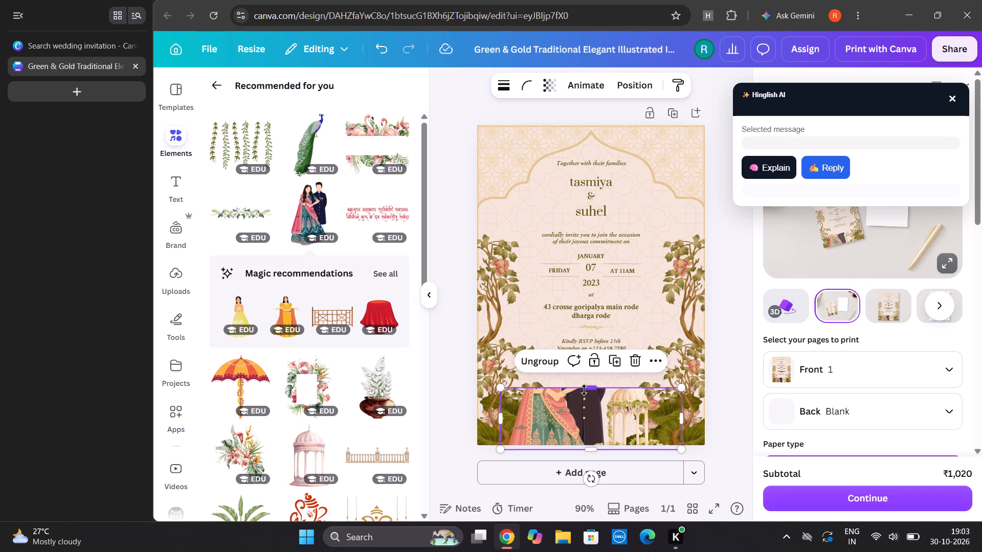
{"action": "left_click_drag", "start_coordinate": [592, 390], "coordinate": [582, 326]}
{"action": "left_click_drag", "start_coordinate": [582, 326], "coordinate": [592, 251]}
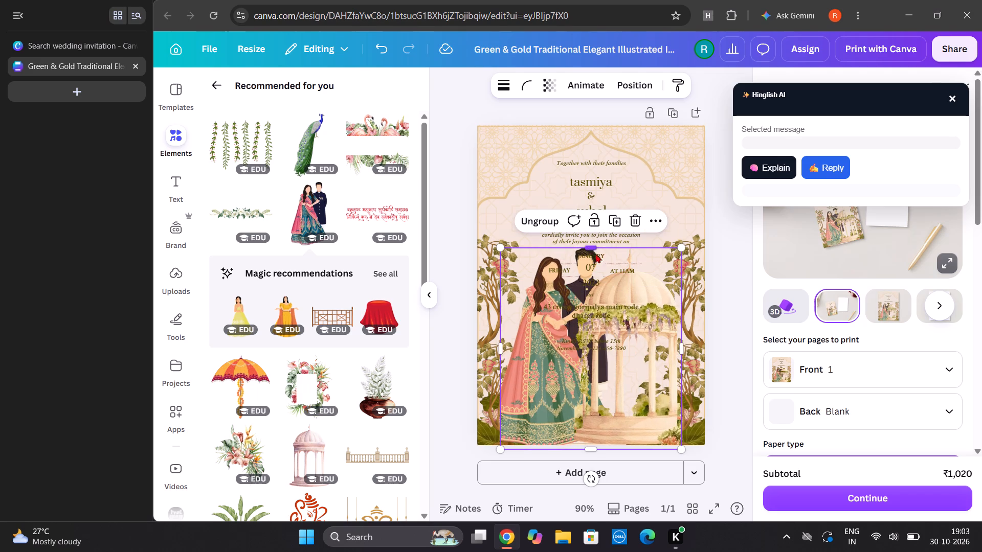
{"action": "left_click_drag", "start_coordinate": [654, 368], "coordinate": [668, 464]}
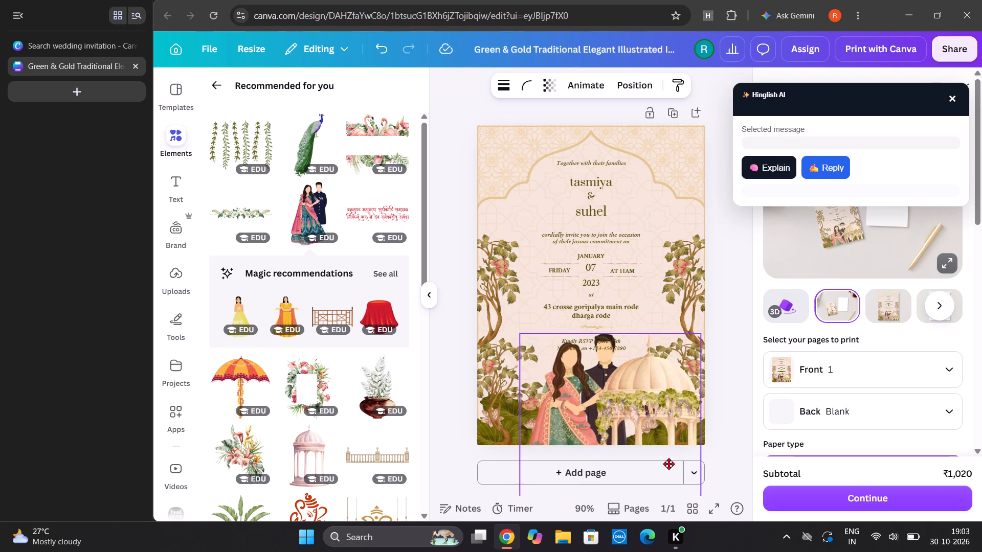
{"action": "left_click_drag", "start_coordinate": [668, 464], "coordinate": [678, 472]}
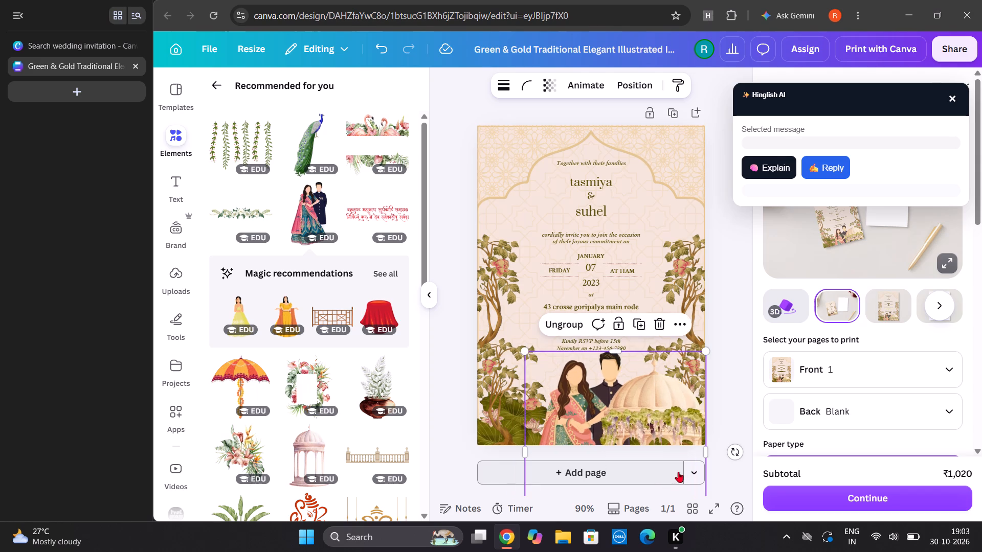
Delete the pavilion group with the couple graphic from the bottom of the invitation.
{"action": "left_click", "coordinate": [657, 317]}
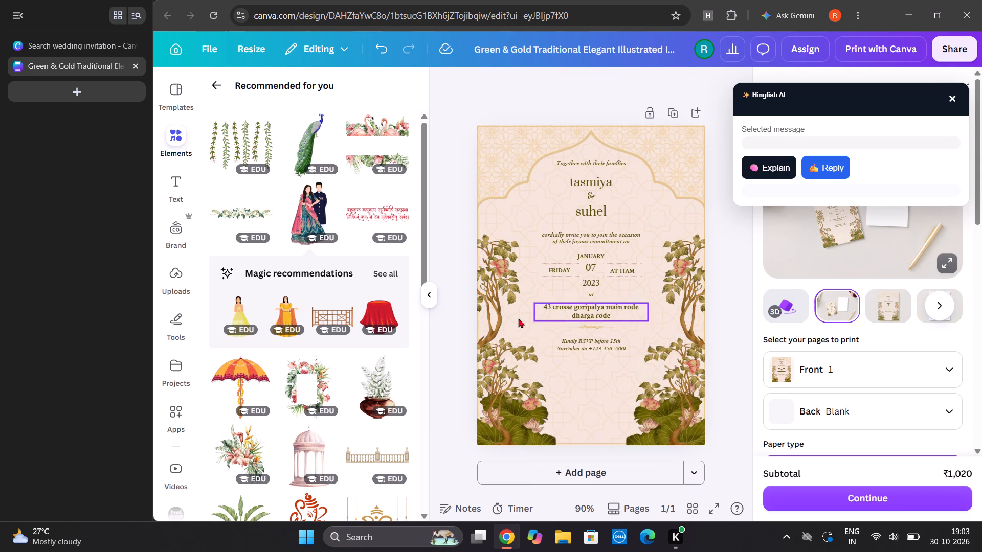
Place the couple graphic with the teal skirt and navy suit at the invitation's bottom, shrunk to fit centred below the RSVP text.
{"action": "left_click_drag", "start_coordinate": [318, 211], "coordinate": [548, 346]}
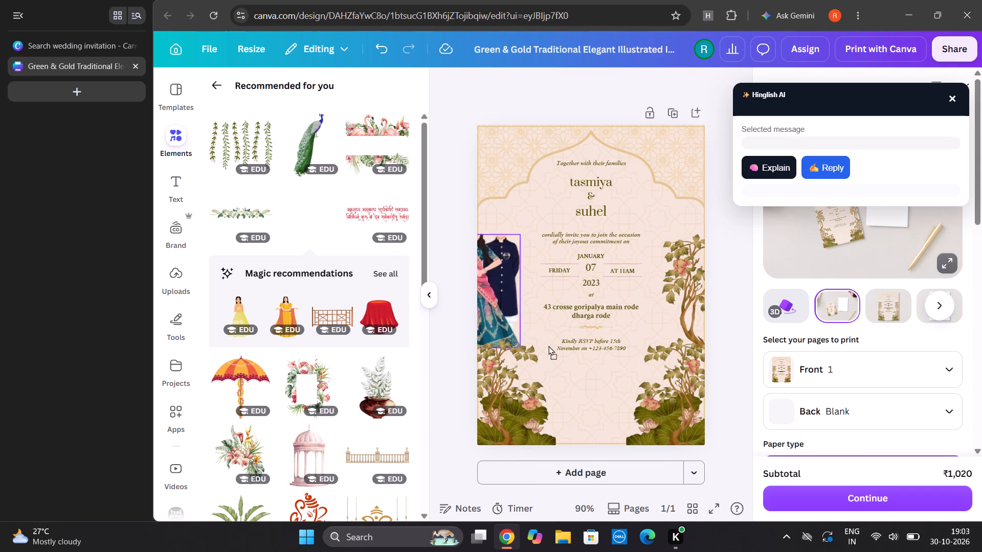
{"action": "left_click_drag", "start_coordinate": [548, 346], "coordinate": [548, 303]}
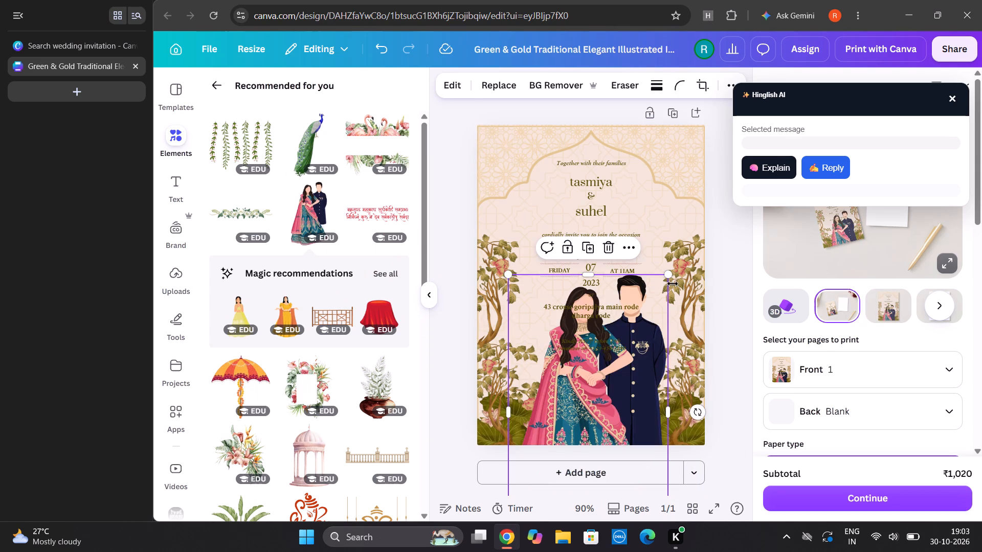
{"action": "left_click_drag", "start_coordinate": [668, 276], "coordinate": [653, 363]}
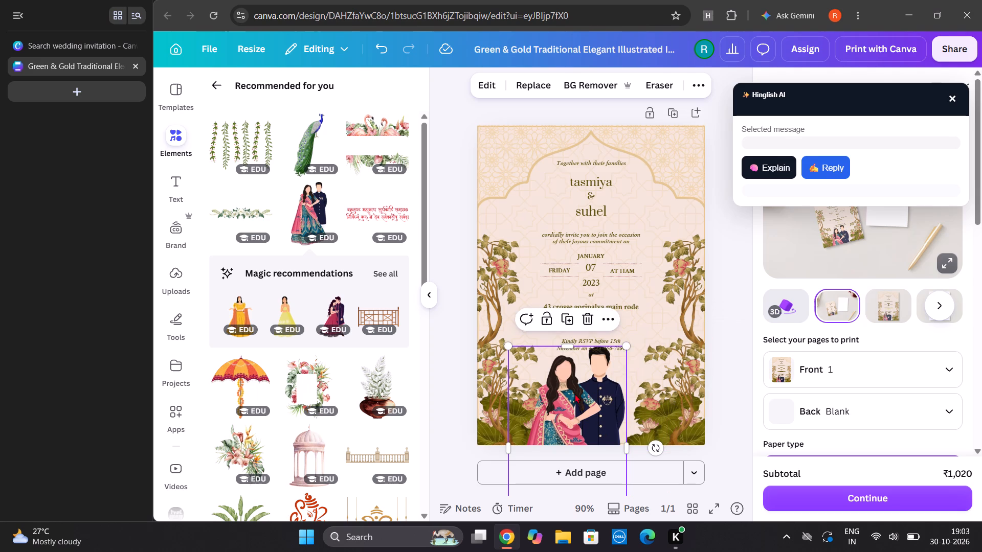
{"action": "left_click_drag", "start_coordinate": [574, 394], "coordinate": [587, 399]}
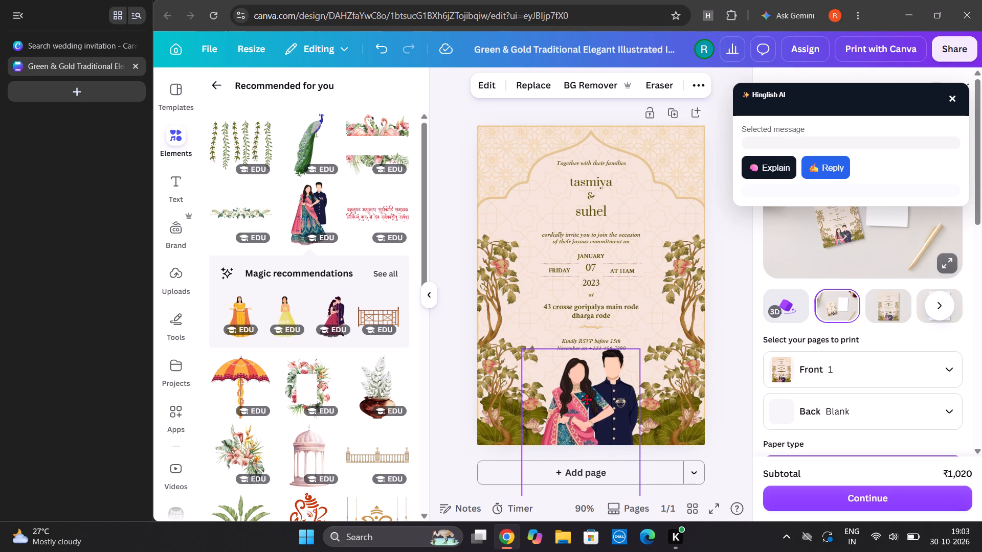
{"action": "left_click_drag", "start_coordinate": [587, 399], "coordinate": [587, 405]}
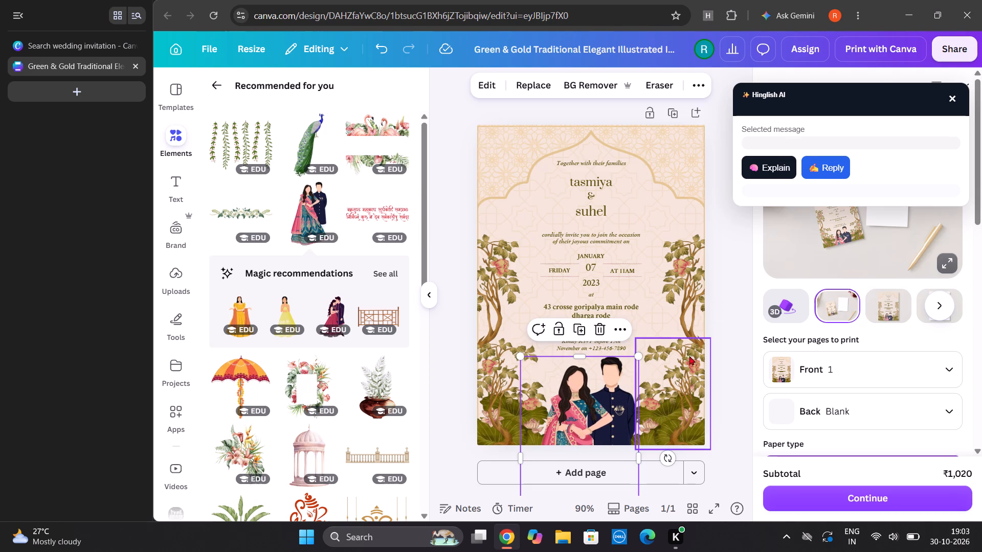
{"action": "left_click", "coordinate": [733, 261]}
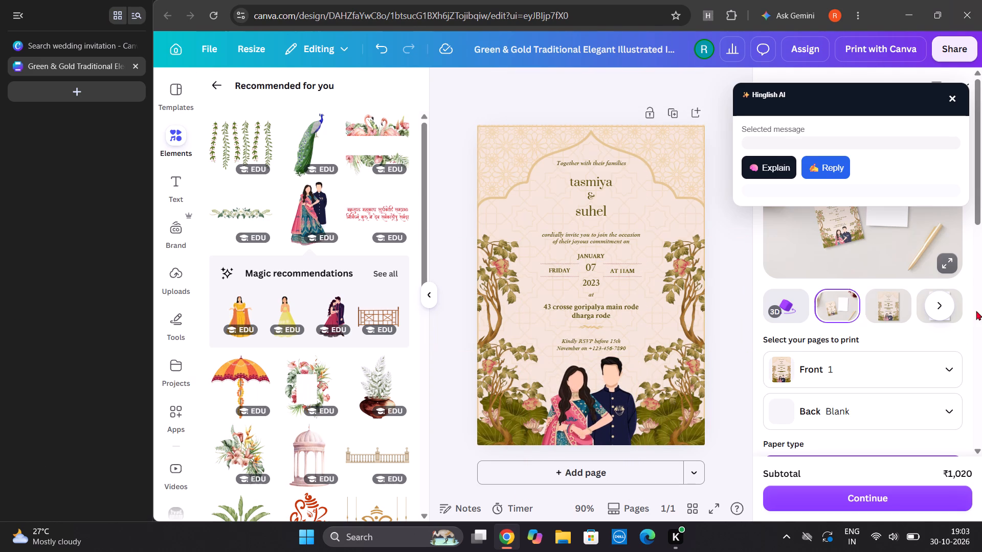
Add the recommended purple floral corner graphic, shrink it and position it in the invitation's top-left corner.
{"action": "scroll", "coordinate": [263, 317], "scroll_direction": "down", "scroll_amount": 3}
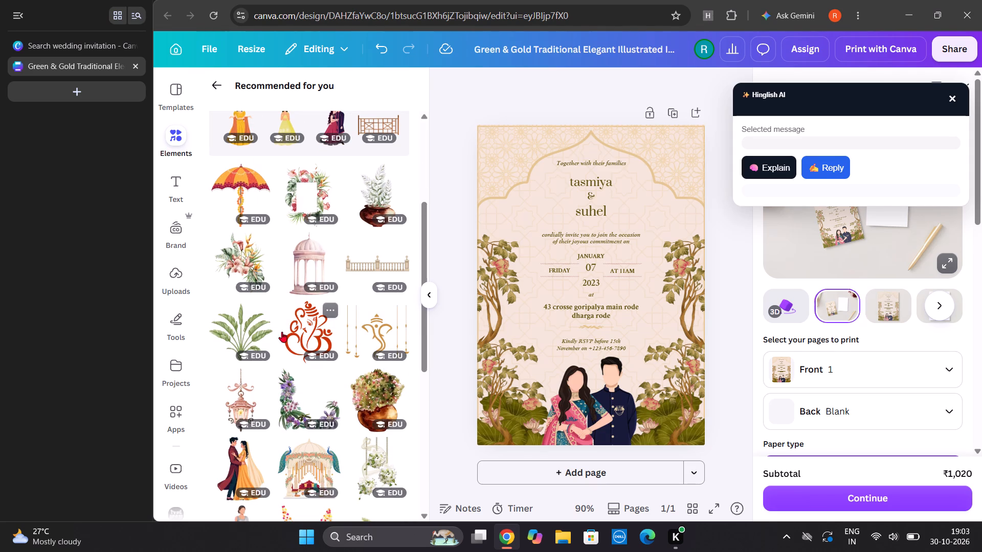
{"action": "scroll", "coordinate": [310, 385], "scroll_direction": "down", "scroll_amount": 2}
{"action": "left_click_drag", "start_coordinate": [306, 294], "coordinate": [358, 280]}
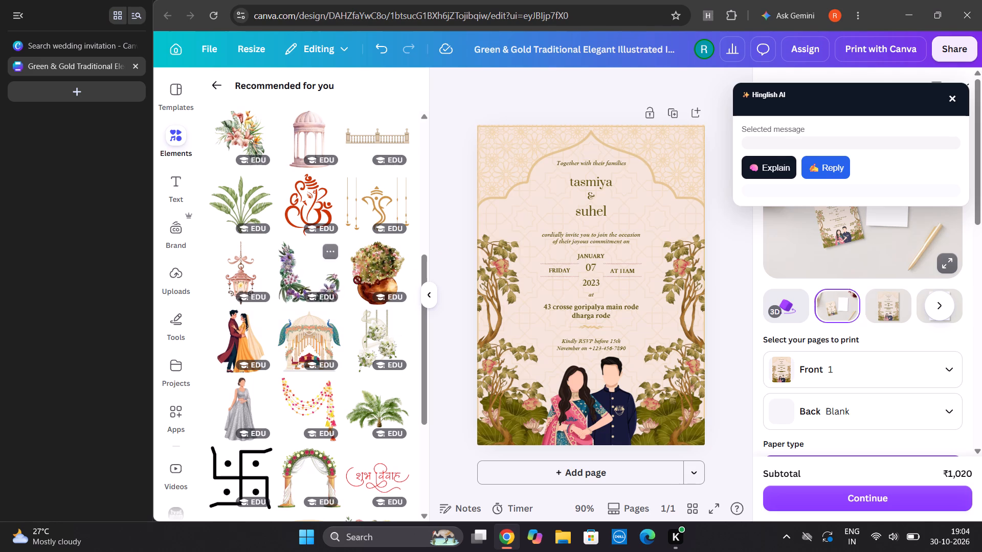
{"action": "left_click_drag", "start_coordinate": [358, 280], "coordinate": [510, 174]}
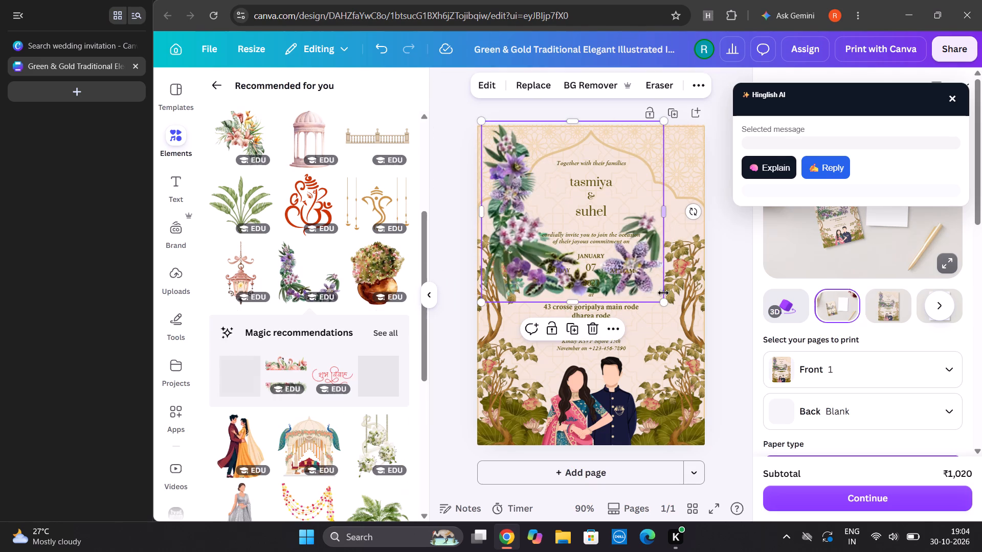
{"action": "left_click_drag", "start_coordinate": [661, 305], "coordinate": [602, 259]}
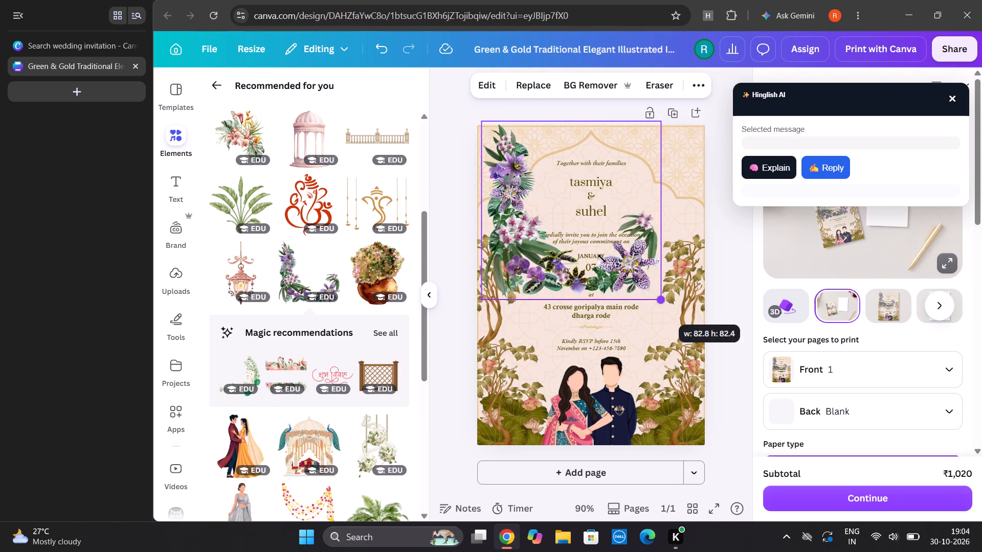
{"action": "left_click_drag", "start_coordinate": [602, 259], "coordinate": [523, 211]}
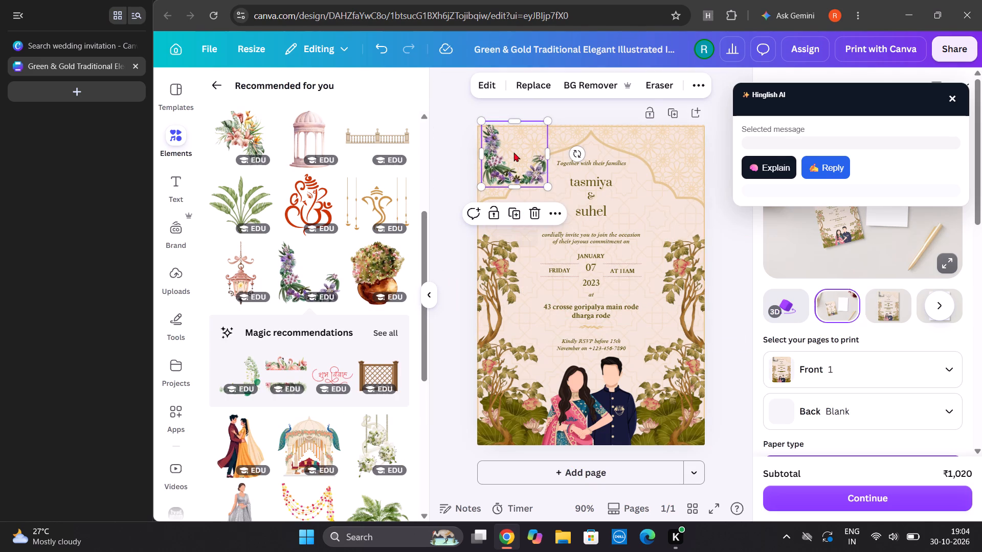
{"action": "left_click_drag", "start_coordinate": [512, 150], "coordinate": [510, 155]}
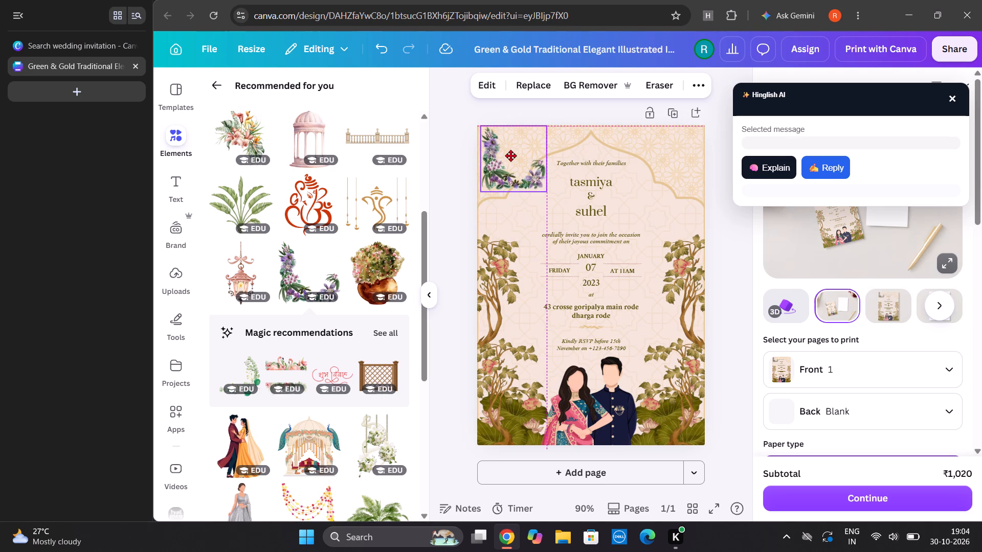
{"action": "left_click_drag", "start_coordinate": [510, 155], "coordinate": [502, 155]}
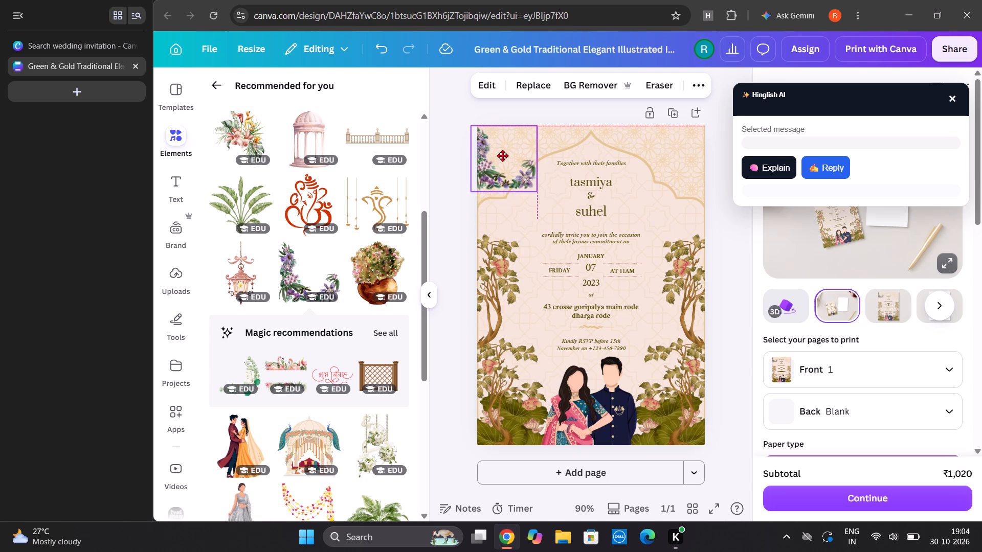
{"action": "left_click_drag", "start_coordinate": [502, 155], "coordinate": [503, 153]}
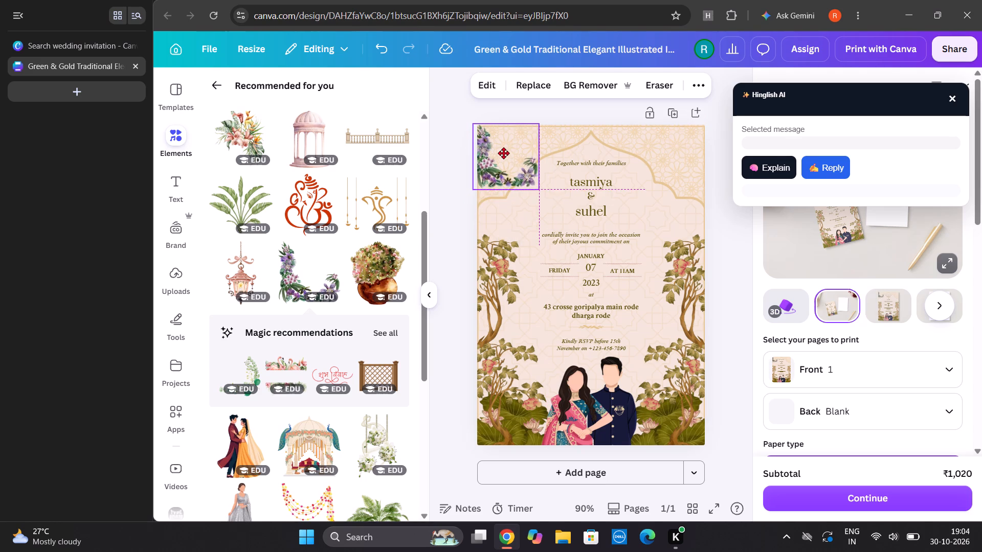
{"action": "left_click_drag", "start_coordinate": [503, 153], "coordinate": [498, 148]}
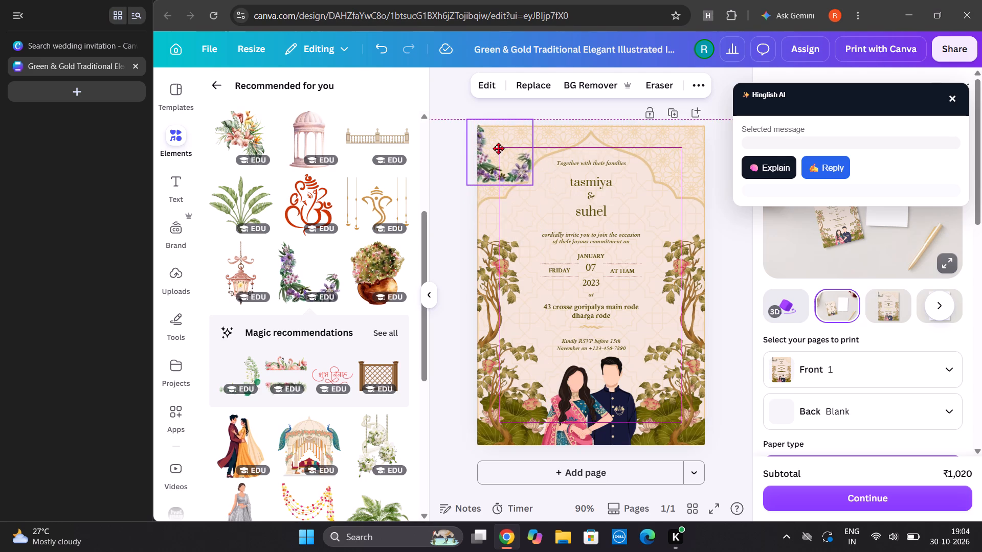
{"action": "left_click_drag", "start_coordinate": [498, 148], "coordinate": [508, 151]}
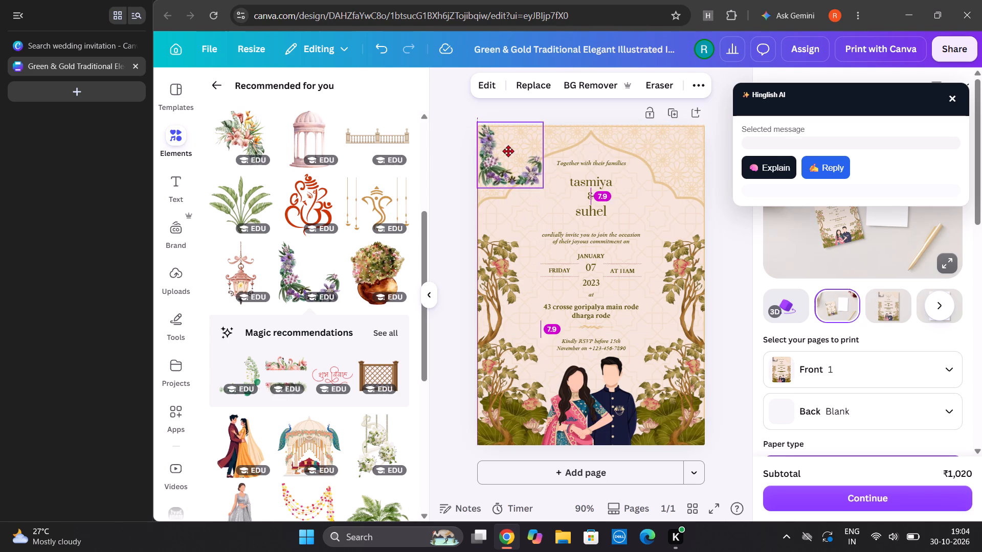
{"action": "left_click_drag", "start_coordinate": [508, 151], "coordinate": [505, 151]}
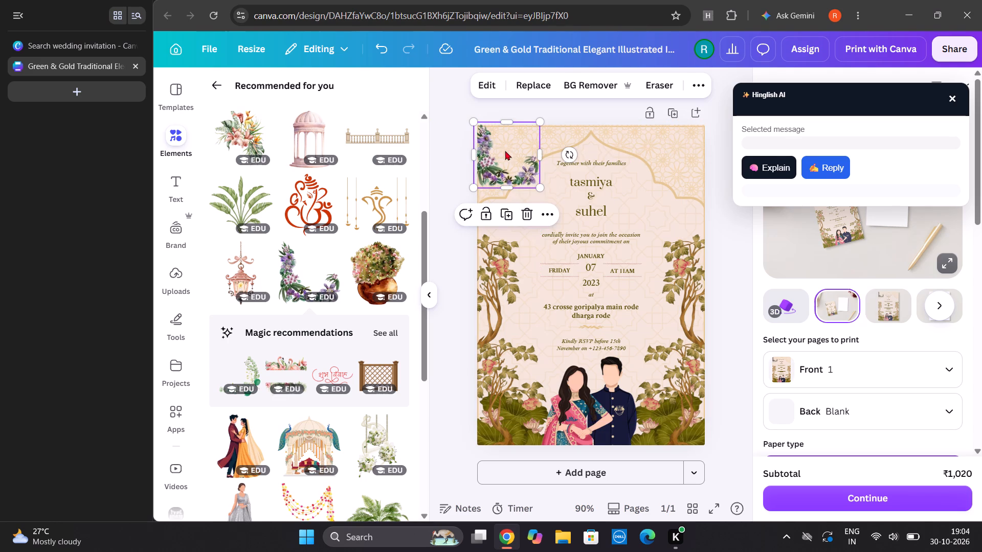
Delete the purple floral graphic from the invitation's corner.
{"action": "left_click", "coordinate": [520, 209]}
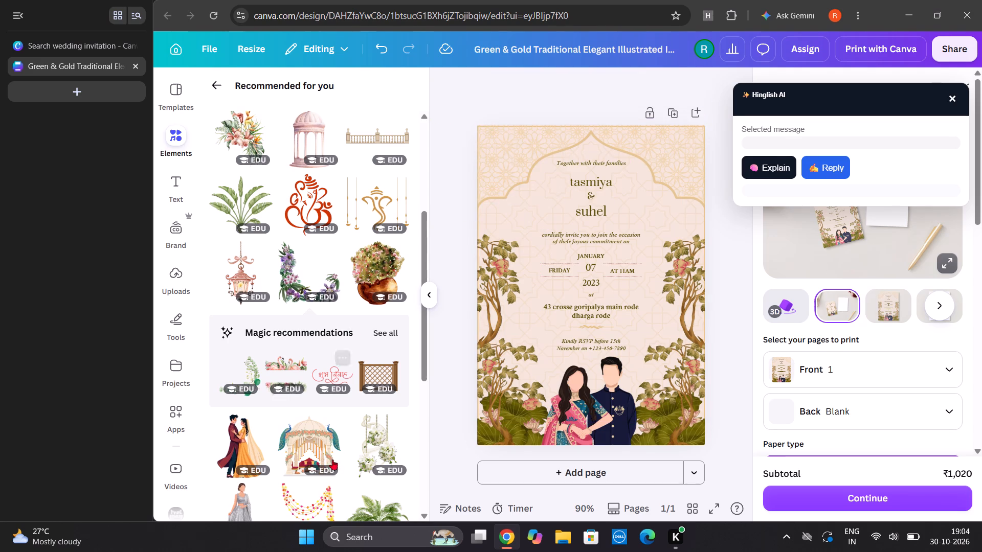
Look through the rest of the recommended elements for another decoration for the invitation.
{"action": "scroll", "coordinate": [289, 458], "scroll_direction": "down", "scroll_amount": 2}
{"action": "scroll", "coordinate": [254, 338], "scroll_direction": "down", "scroll_amount": 1}
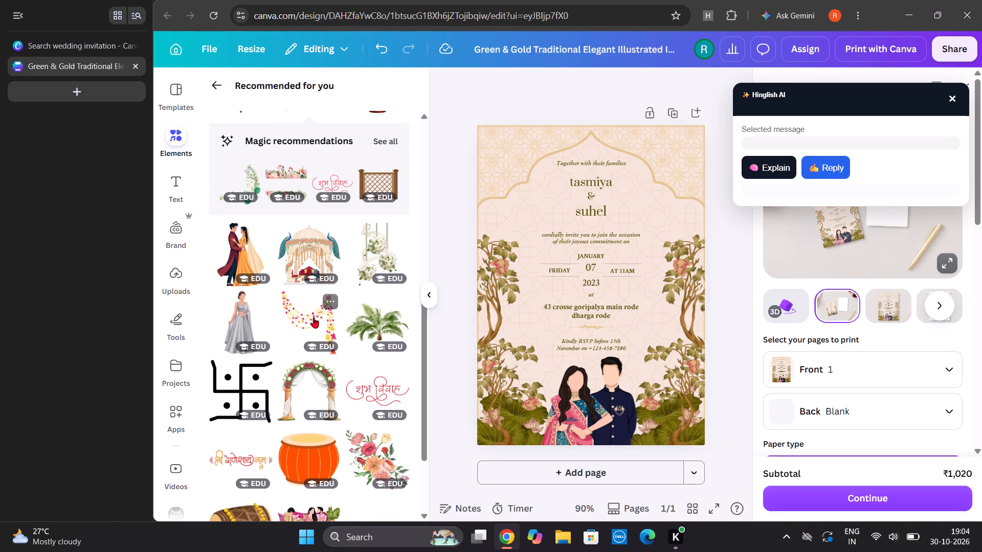
{"action": "scroll", "coordinate": [315, 321], "scroll_direction": "down", "scroll_amount": 2}
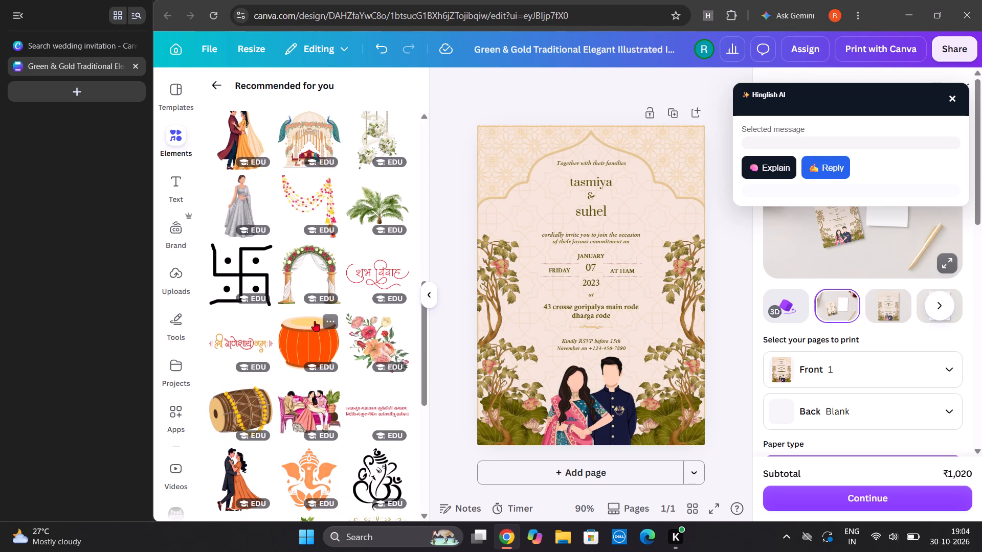
{"action": "scroll", "coordinate": [314, 226], "scroll_direction": "down", "scroll_amount": 2}
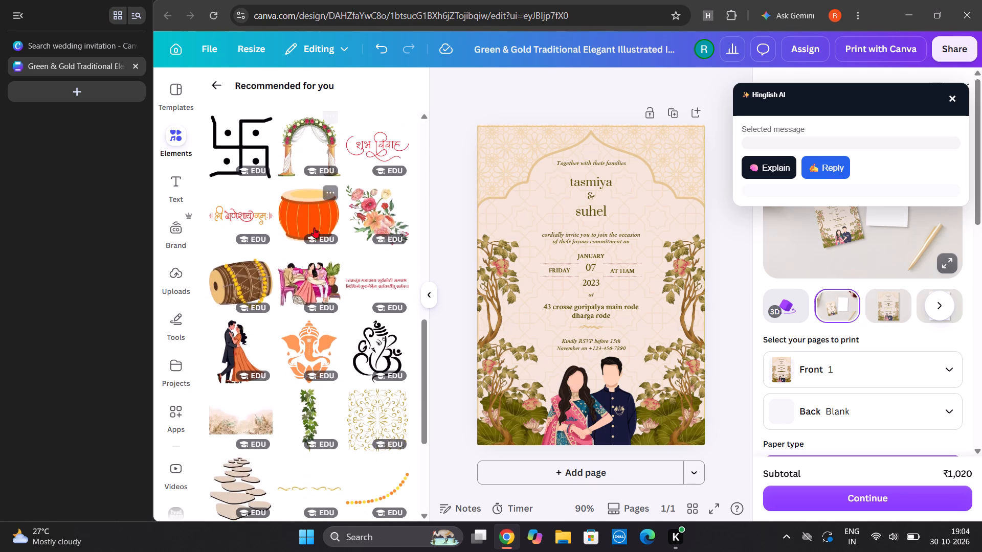
{"action": "scroll", "coordinate": [364, 294], "scroll_direction": "down", "scroll_amount": 4}
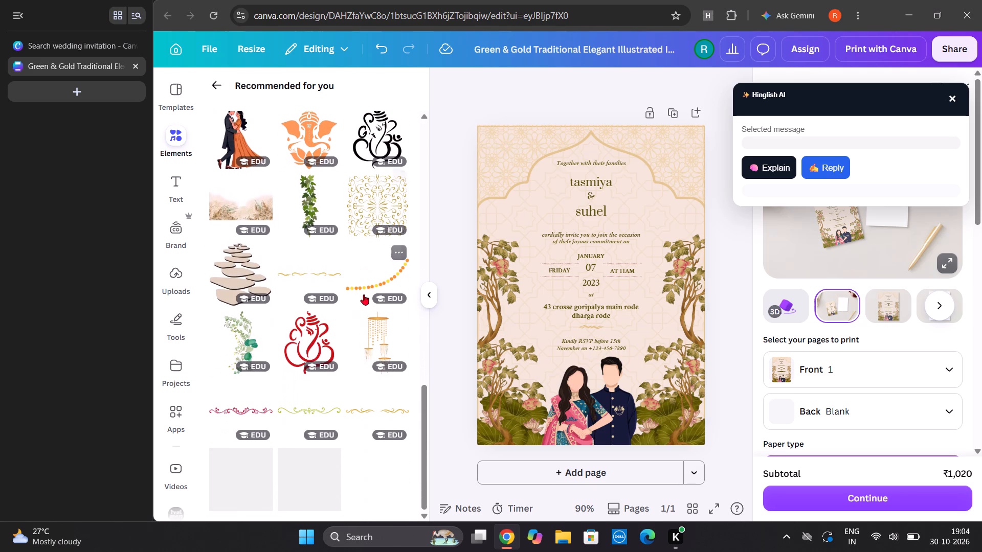
{"action": "scroll", "coordinate": [364, 294], "scroll_direction": "down", "scroll_amount": 6}
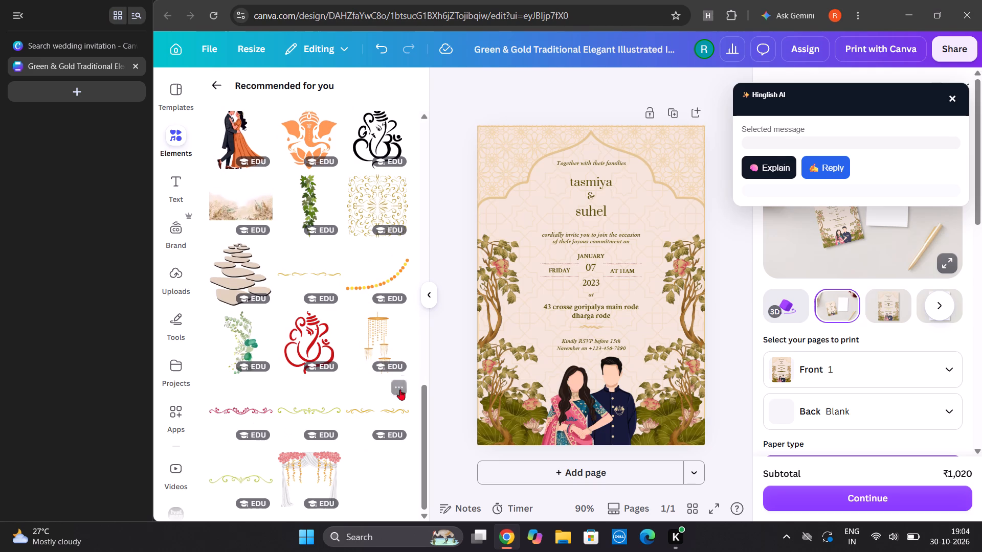
{"action": "scroll", "coordinate": [400, 389], "scroll_direction": "down", "scroll_amount": 1}
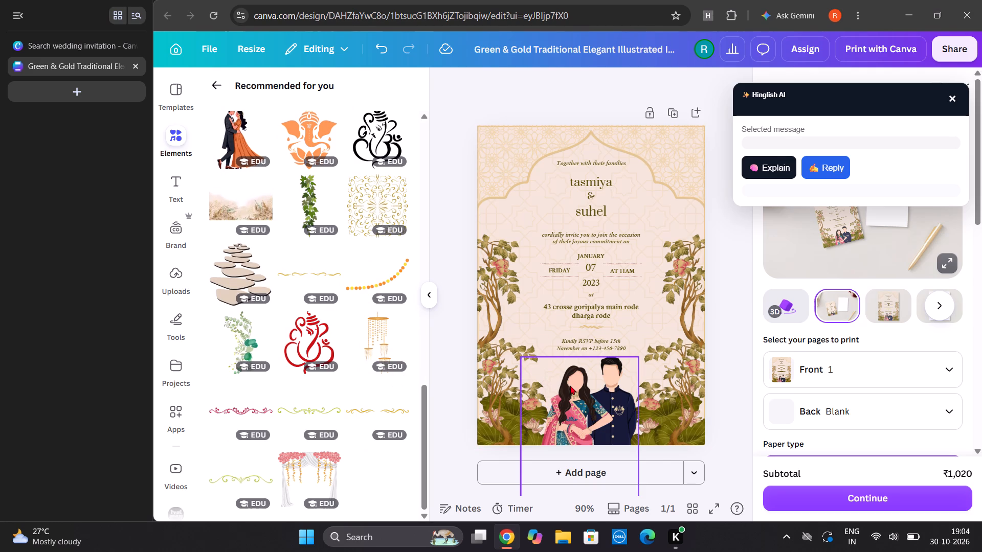
{"action": "left_click", "coordinate": [570, 385]}
{"action": "left_click", "coordinate": [733, 218]}
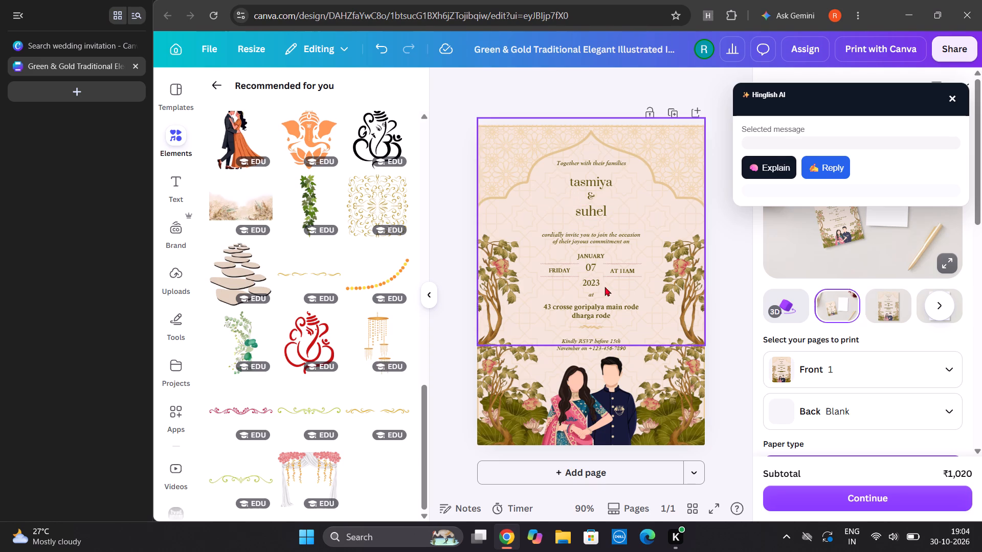
Delete the placeholder phone number from the end of the RSVP text.
{"action": "double_click", "coordinate": [608, 341]}
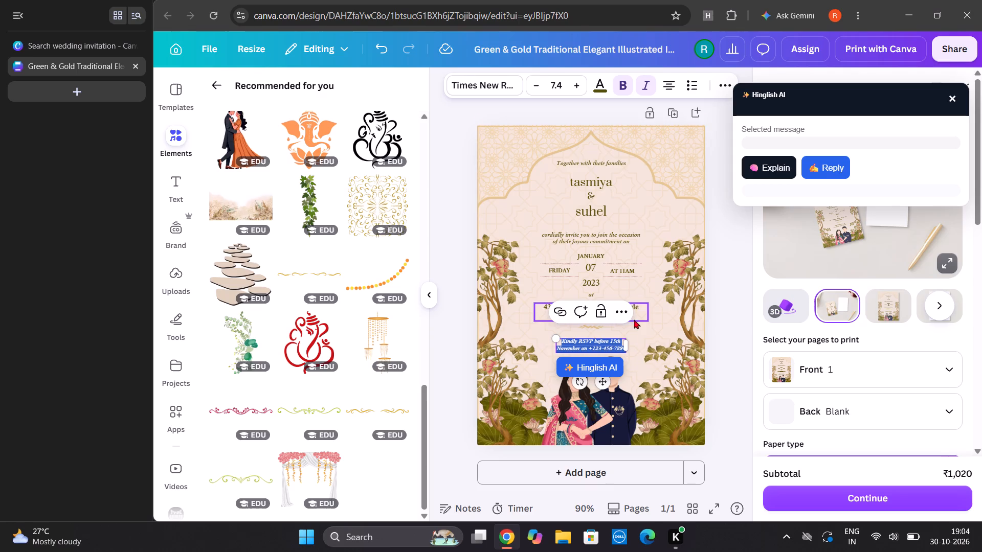
{"action": "left_click", "coordinate": [651, 323]}
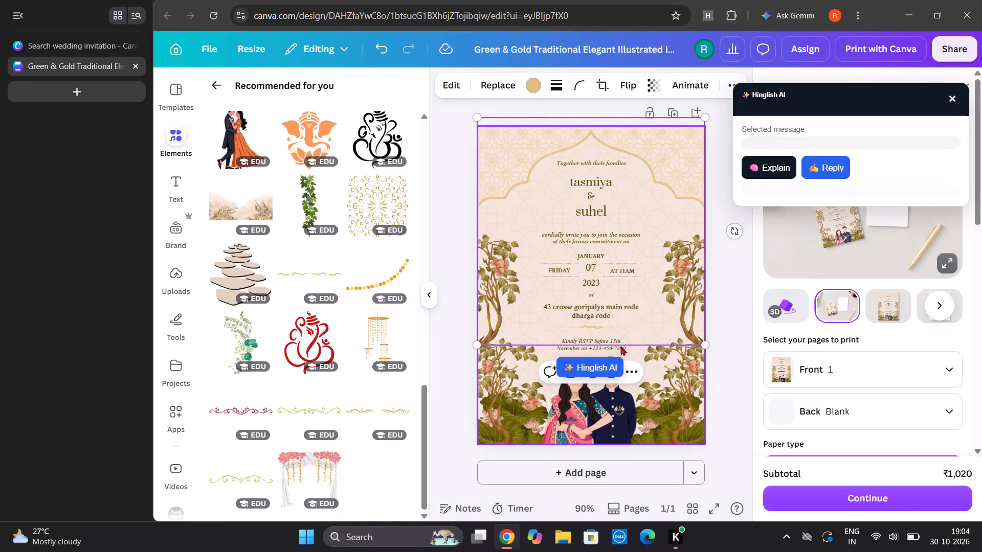
{"action": "left_click", "coordinate": [616, 346]}
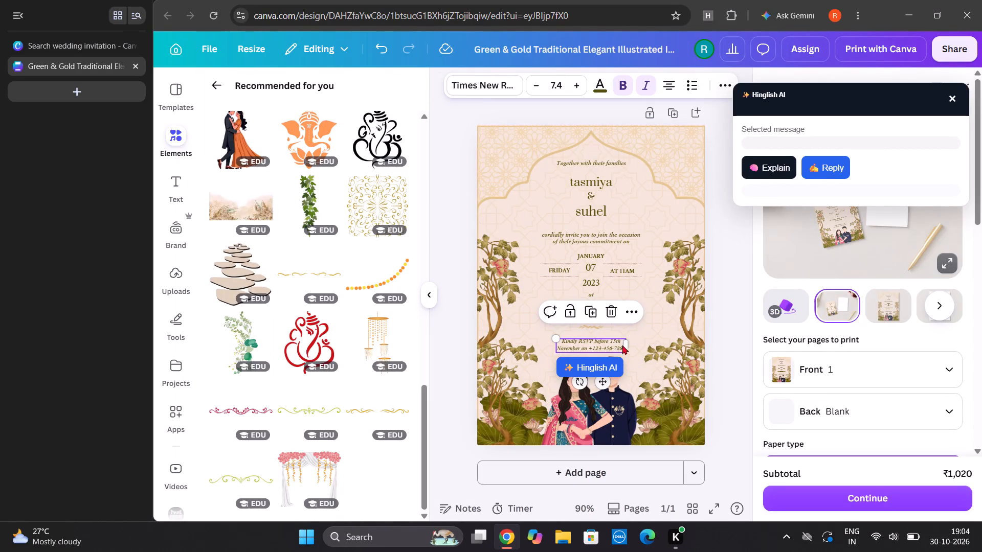
{"action": "left_click", "coordinate": [619, 349]}
{"action": "left_click", "coordinate": [615, 347]}
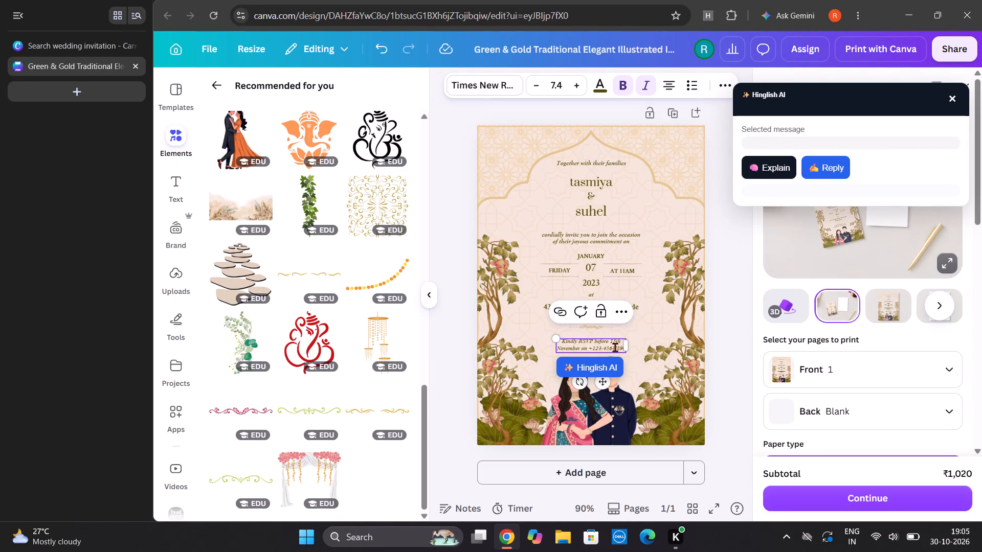
{"action": "left_click", "coordinate": [622, 347]}
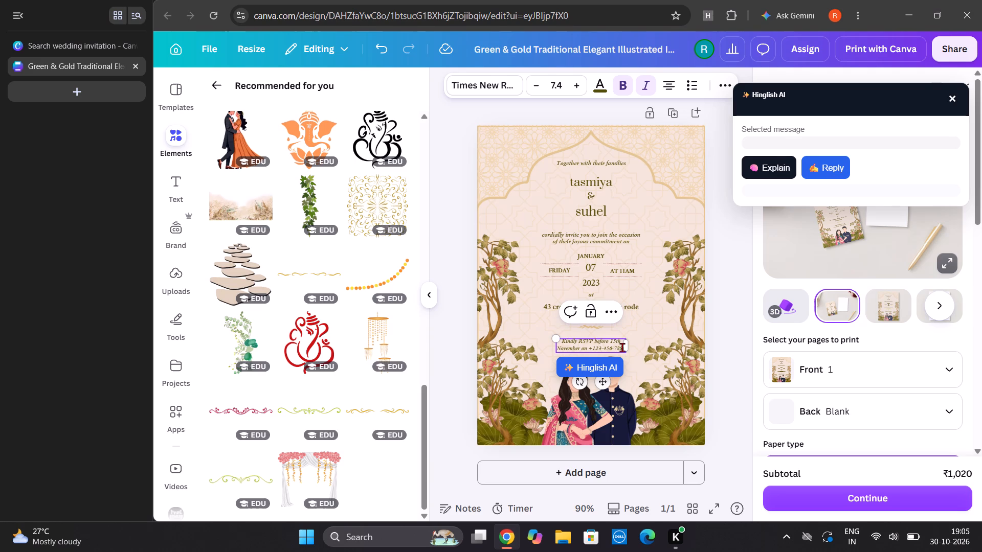
{"action": "key", "text": "BackSpace"}
{"action": "key", "text": "BackSpace"}
{"action": "key", "text": "BackSpace"}
{"action": "key", "text": "BackSpace"}
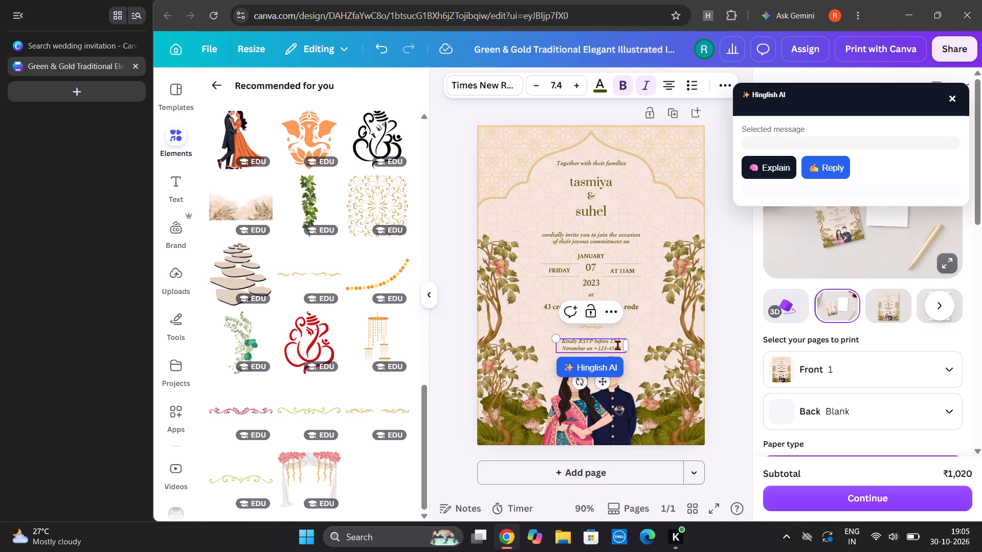
{"action": "left_click", "coordinate": [622, 346]}
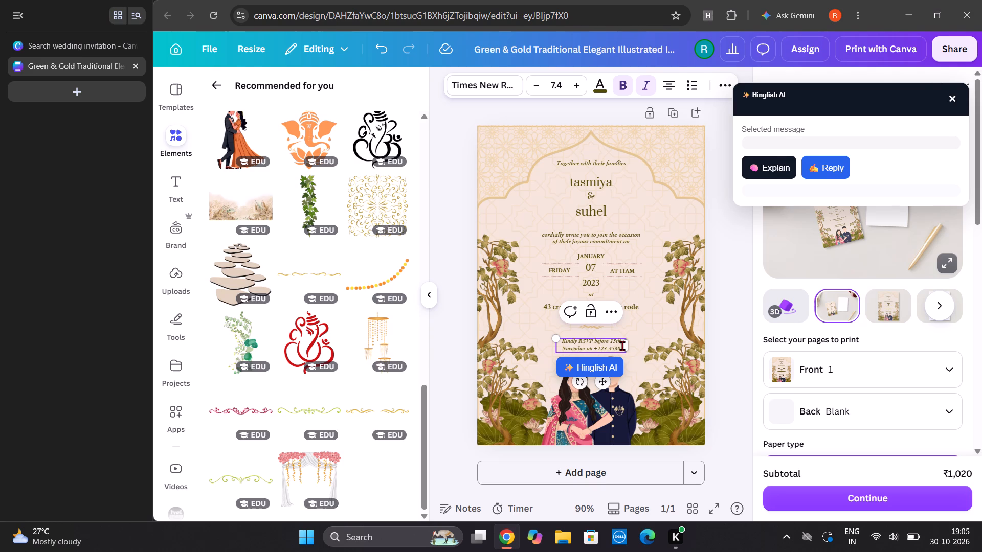
{"action": "left_click", "coordinate": [620, 347]}
{"action": "key", "text": "BackSpace"}
{"action": "key", "text": "BackSpace"}
{"action": "key", "text": "BackSpace"}
{"action": "key", "text": "BackSpace"}
{"action": "key", "text": "BackSpace"}
{"action": "key", "text": "BackSpace"}
{"action": "key", "text": "BackSpace"}
{"action": "key", "text": "BackSpace"}
{"action": "key", "text": "BackSpace"}
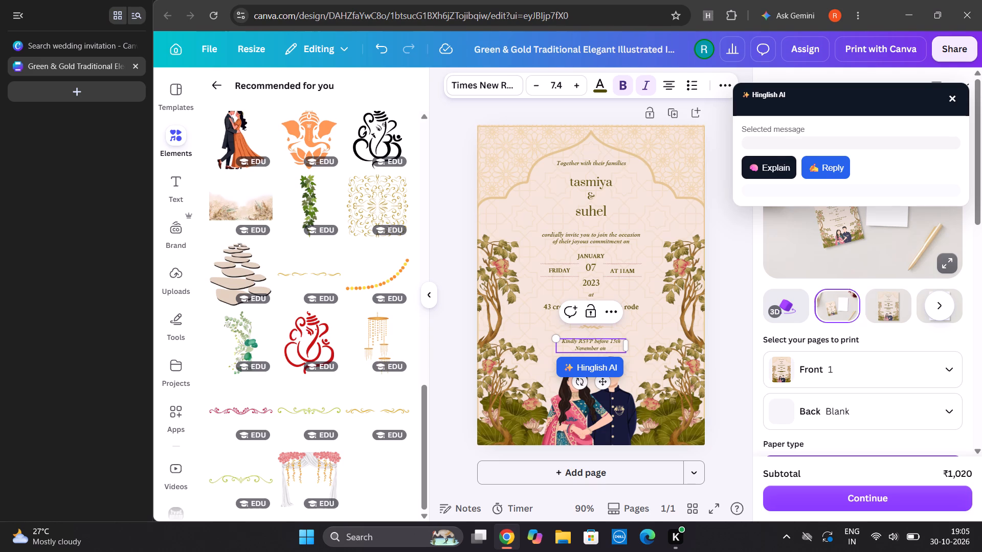
Delete the words "November on" from the RSVP text, keeping "Kindly RSVP before 15th".
{"action": "key", "text": "BackSpace"}
{"action": "key", "text": "BackSpace"}
{"action": "key", "text": "BackSpace"}
{"action": "key", "text": "BackSpace"}
{"action": "key", "text": "BackSpace"}
{"action": "key", "text": "BackSpace"}
{"action": "key", "text": "BackSpace"}
{"action": "key", "text": "BackSpace"}
{"action": "key", "text": "BackSpace"}
{"action": "key", "text": "BackSpace"}
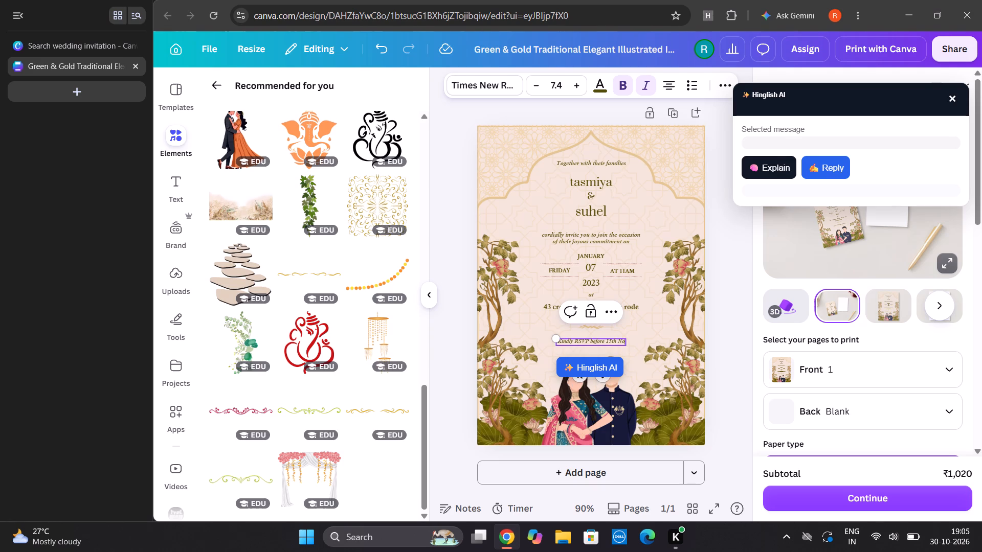
{"action": "key", "text": "BackSpace"}
{"action": "key", "text": "BackSpace"}
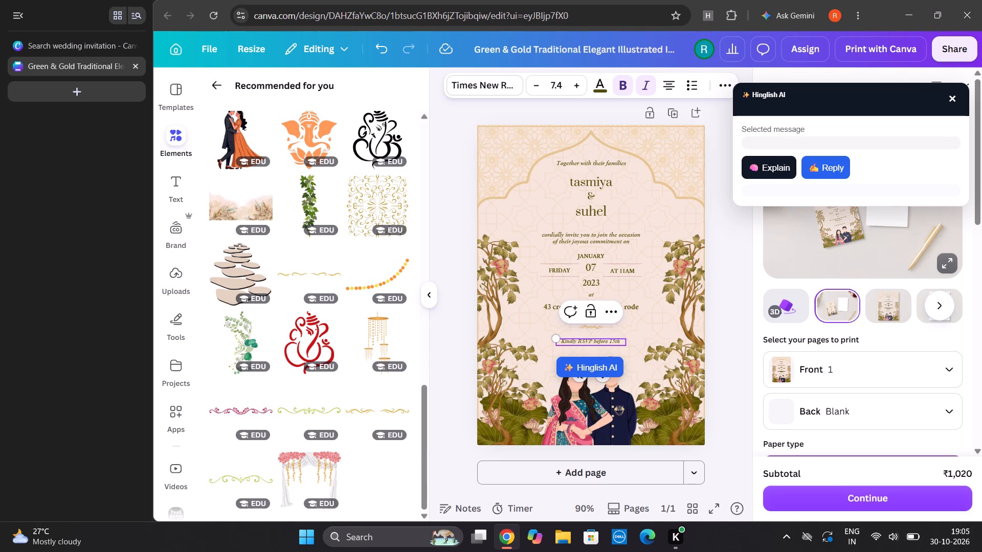
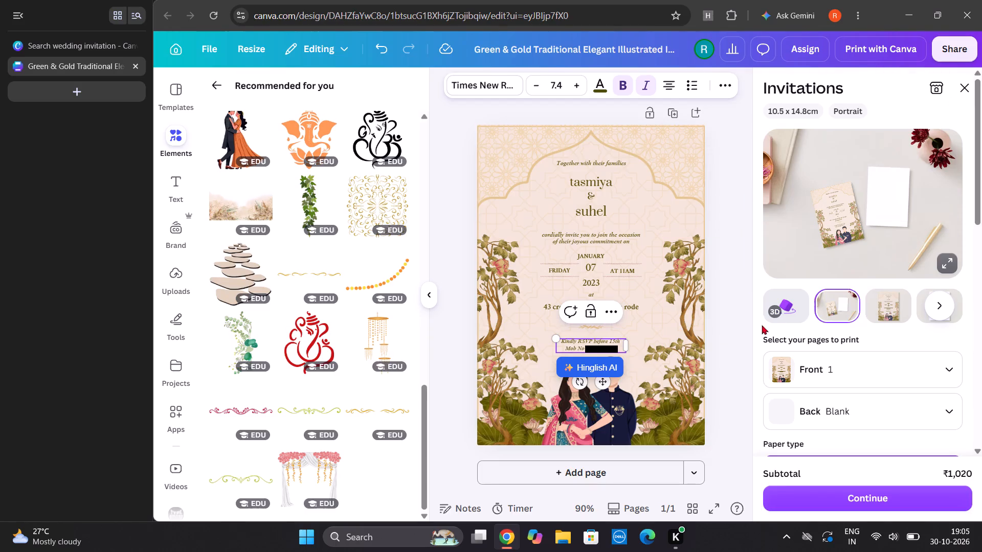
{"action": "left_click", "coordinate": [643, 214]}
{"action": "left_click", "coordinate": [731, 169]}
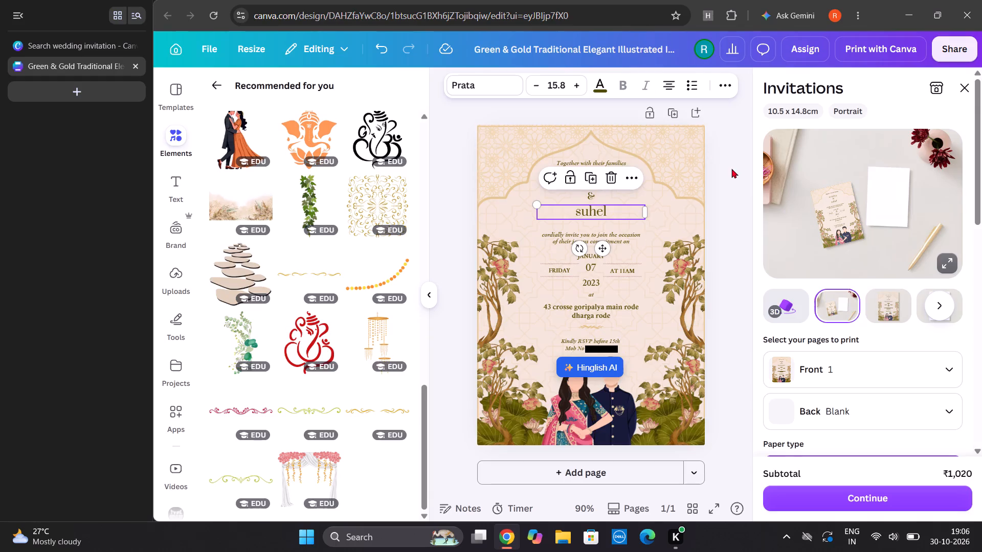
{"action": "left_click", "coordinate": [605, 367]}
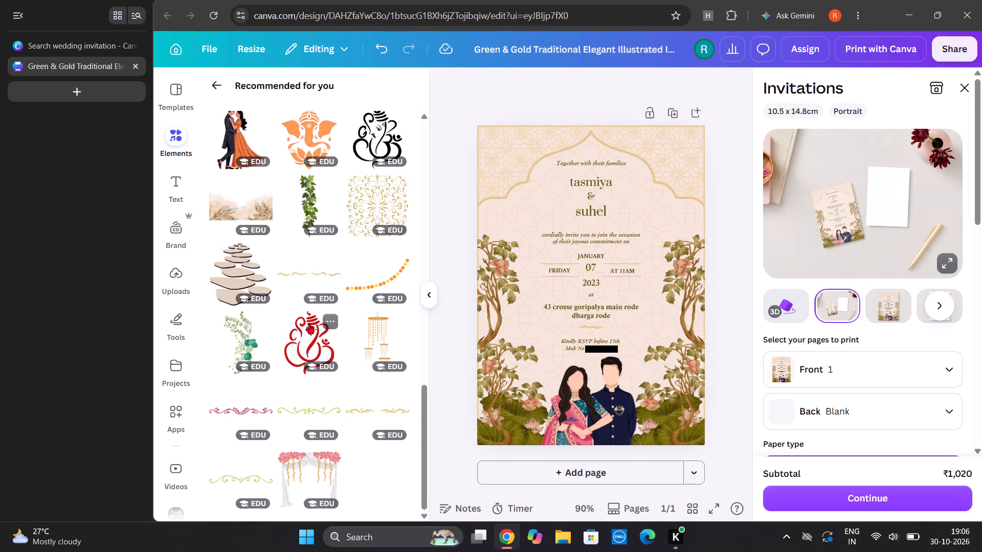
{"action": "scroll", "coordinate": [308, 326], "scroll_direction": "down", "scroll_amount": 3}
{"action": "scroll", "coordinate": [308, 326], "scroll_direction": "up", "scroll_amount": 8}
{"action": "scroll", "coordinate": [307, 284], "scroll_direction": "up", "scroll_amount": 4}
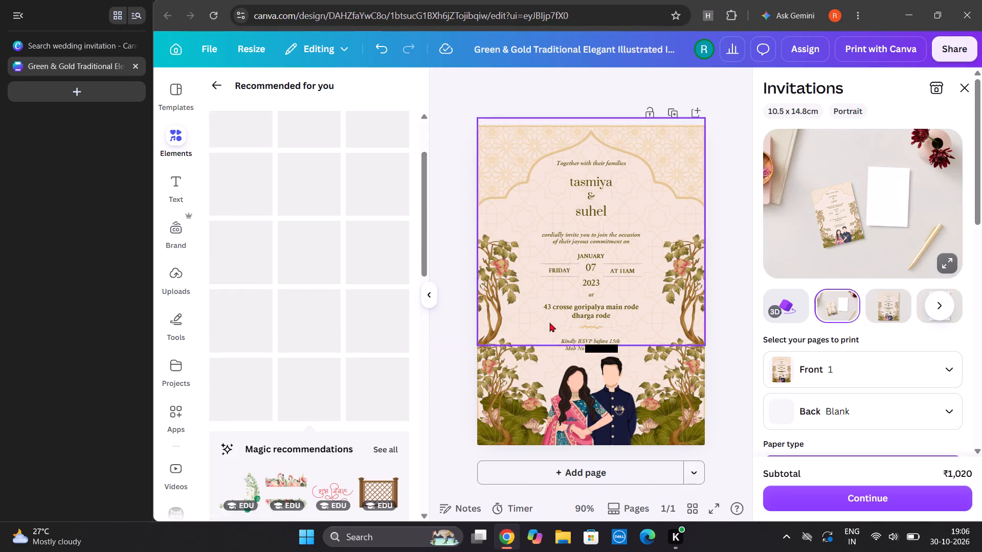
Add a blank second page to the invitation.
{"action": "left_click", "coordinate": [566, 472]}
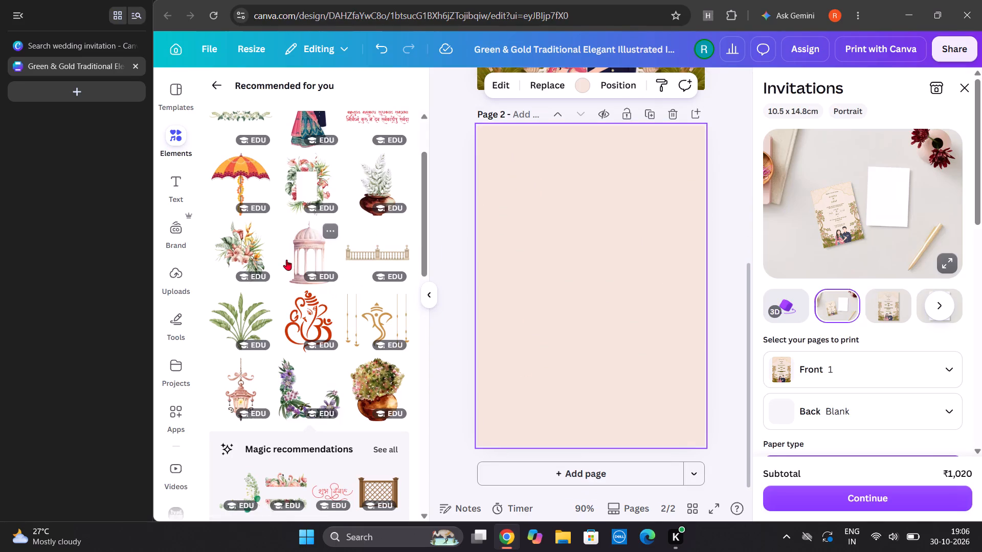
Place the pink domed gazebo graphic in the bottom-left corner of page 2, scaled to a little under half the page width.
{"action": "left_click_drag", "start_coordinate": [296, 258], "coordinate": [478, 344]}
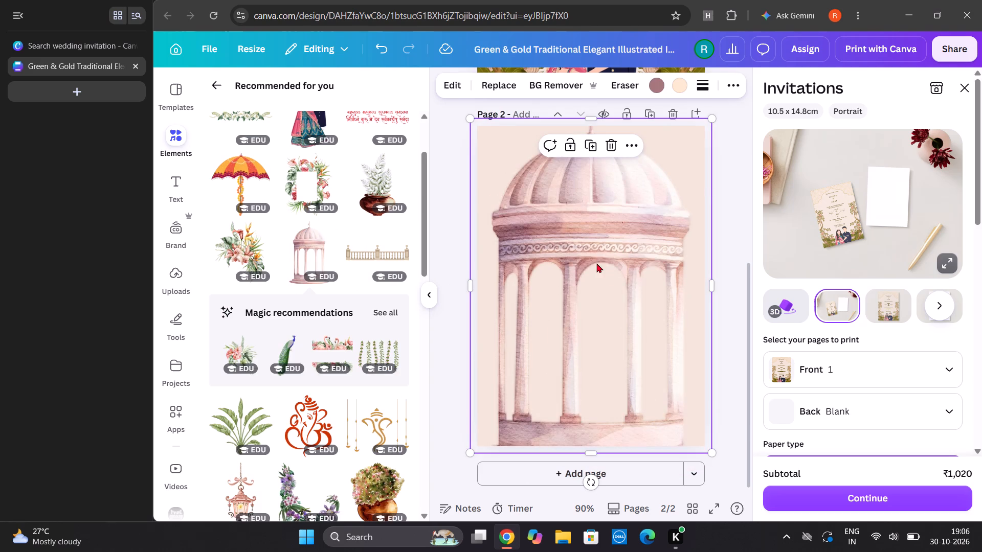
{"action": "left_click_drag", "start_coordinate": [596, 263], "coordinate": [545, 369]}
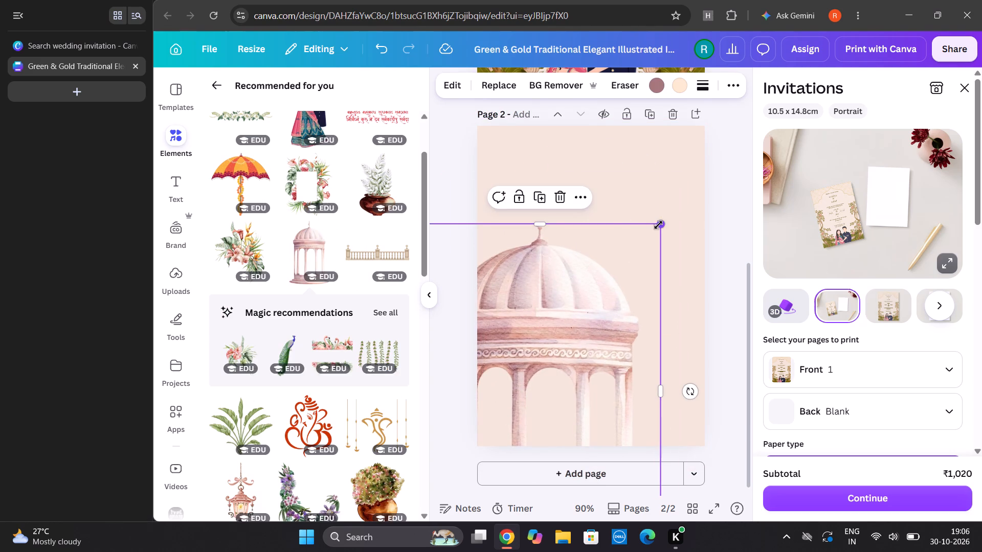
{"action": "left_click_drag", "start_coordinate": [658, 225], "coordinate": [565, 372]}
{"action": "left_click_drag", "start_coordinate": [521, 378], "coordinate": [596, 300]}
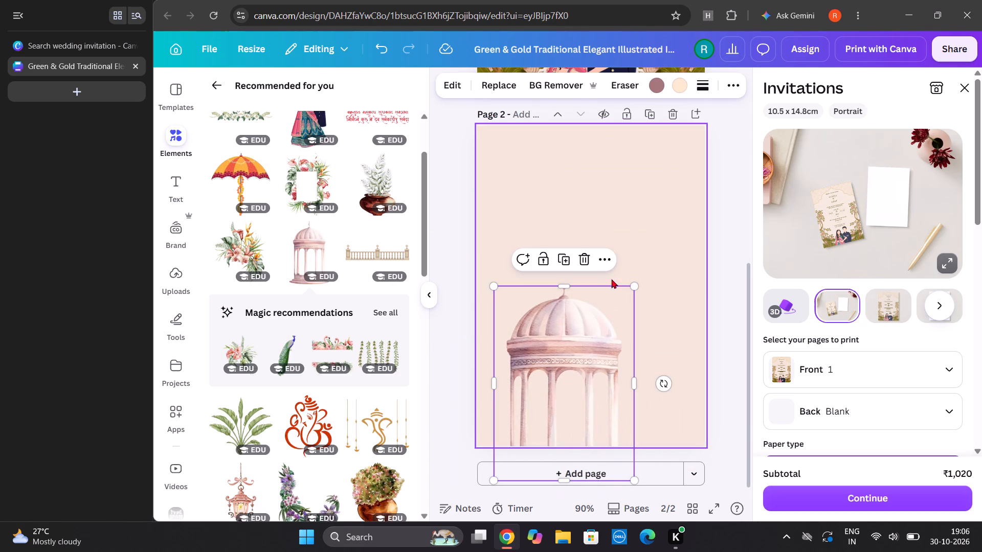
{"action": "left_click_drag", "start_coordinate": [584, 376], "coordinate": [589, 335]}
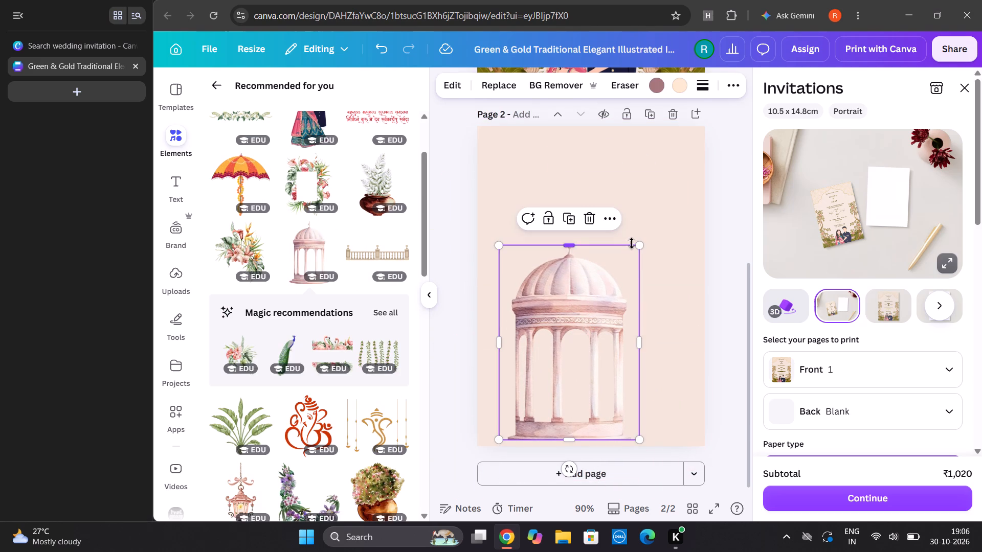
{"action": "left_click_drag", "start_coordinate": [642, 245], "coordinate": [553, 344]}
{"action": "left_click_drag", "start_coordinate": [540, 367], "coordinate": [538, 364]}
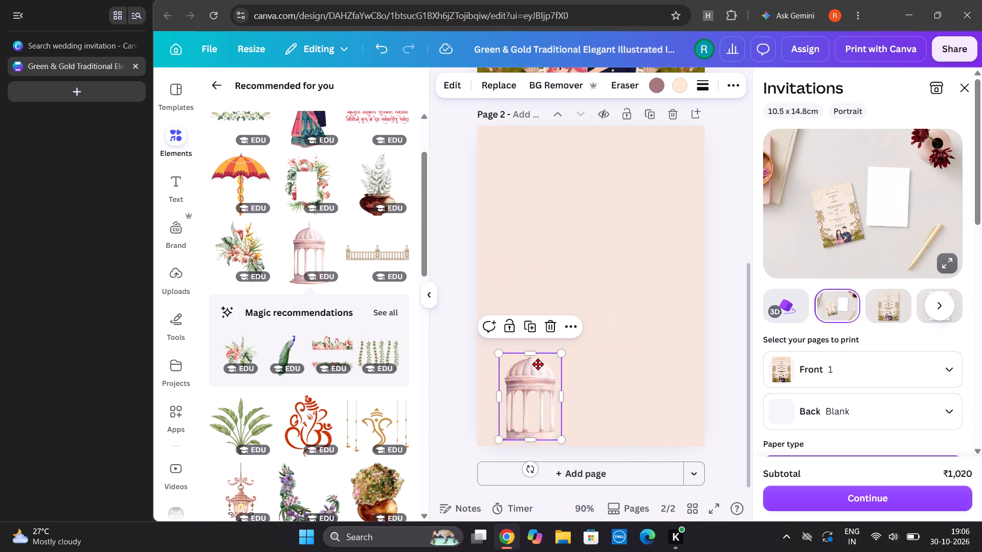
{"action": "left_click_drag", "start_coordinate": [538, 364], "coordinate": [523, 371]}
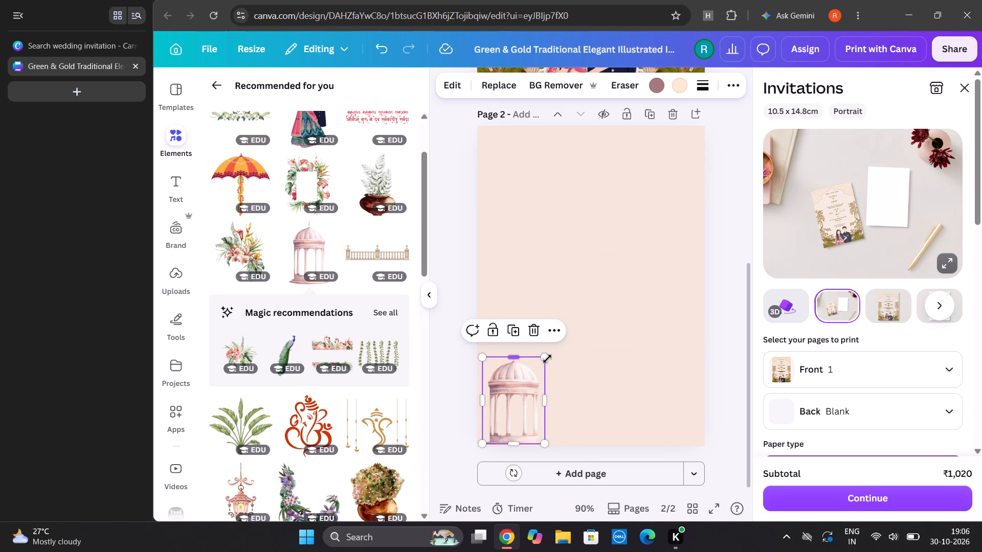
{"action": "left_click_drag", "start_coordinate": [548, 359], "coordinate": [570, 291]}
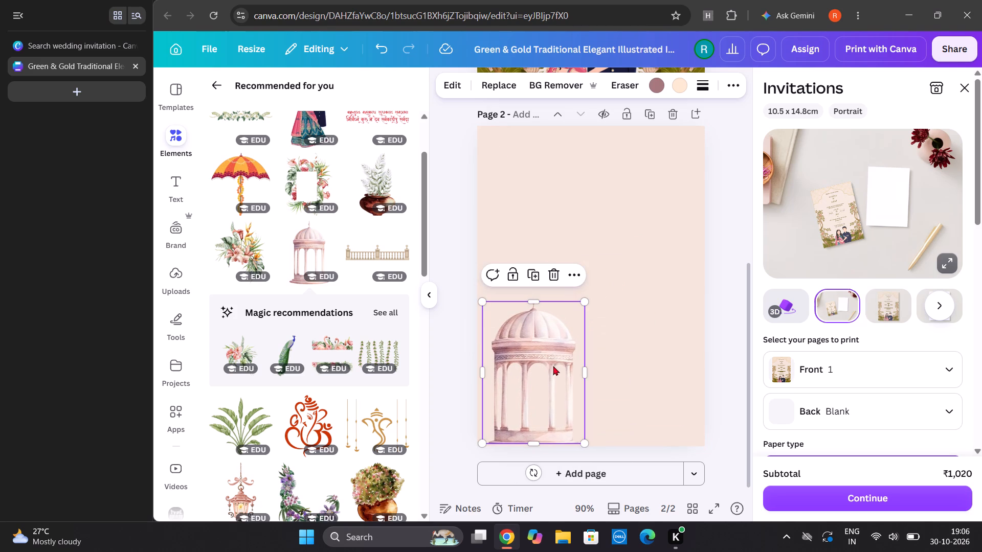
{"action": "left_click_drag", "start_coordinate": [551, 374], "coordinate": [541, 382]}
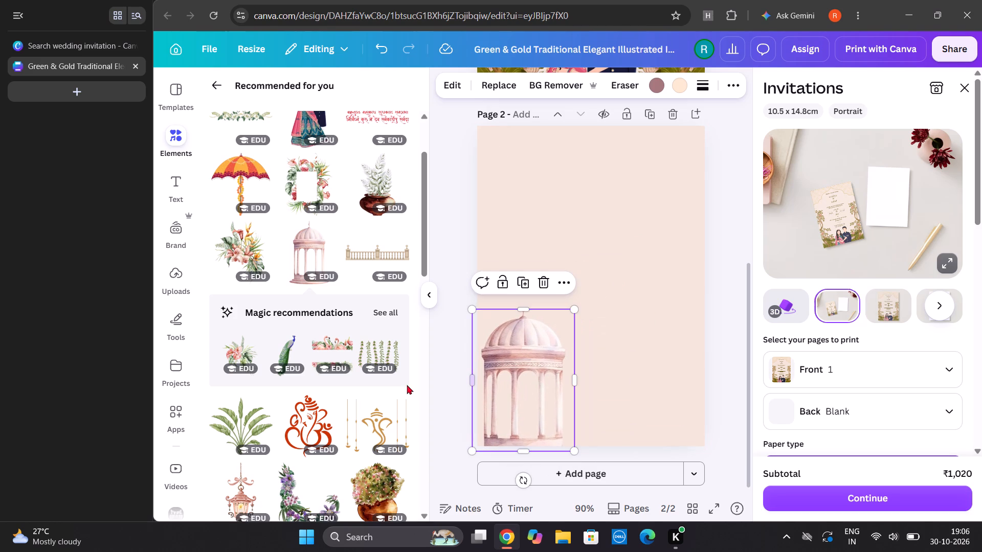
Add the green broad-leaf plant graphic to page 2, shrink it and position it over the gazebo's lower left part.
{"action": "left_click_drag", "start_coordinate": [256, 417], "coordinate": [549, 394]}
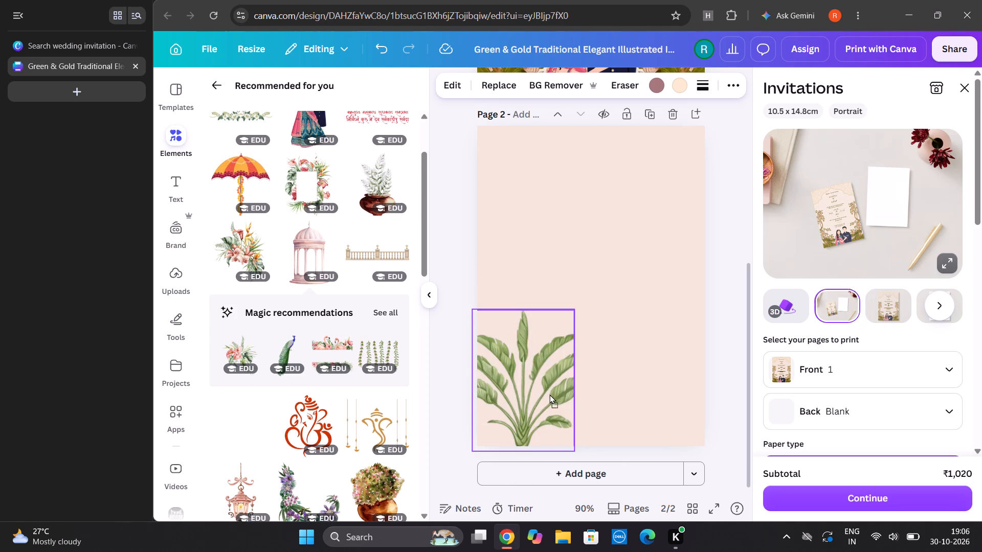
{"action": "left_click_drag", "start_coordinate": [549, 394], "coordinate": [604, 319]}
{"action": "left_click_drag", "start_coordinate": [738, 301], "coordinate": [644, 385]}
{"action": "left_click_drag", "start_coordinate": [625, 411], "coordinate": [533, 382]}
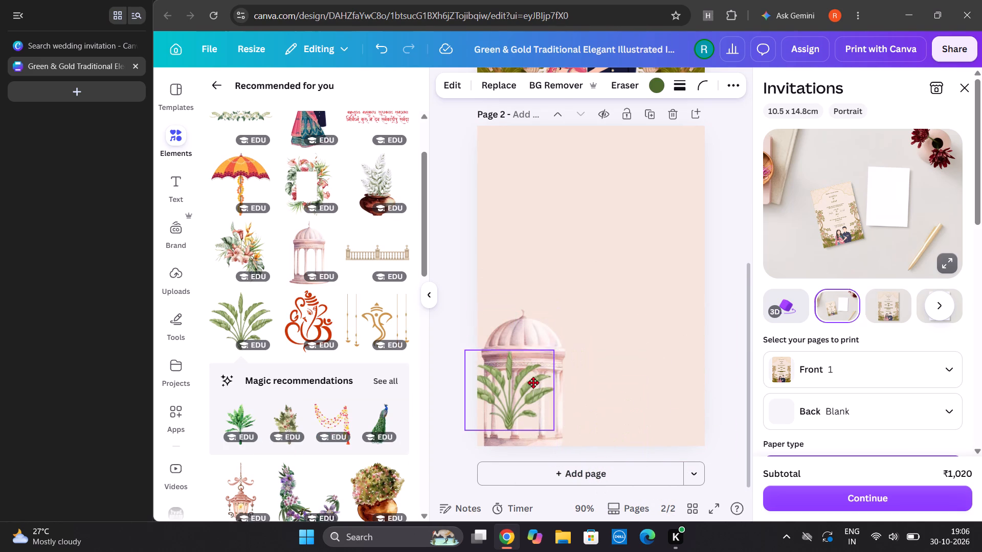
{"action": "left_click_drag", "start_coordinate": [533, 382], "coordinate": [528, 393]}
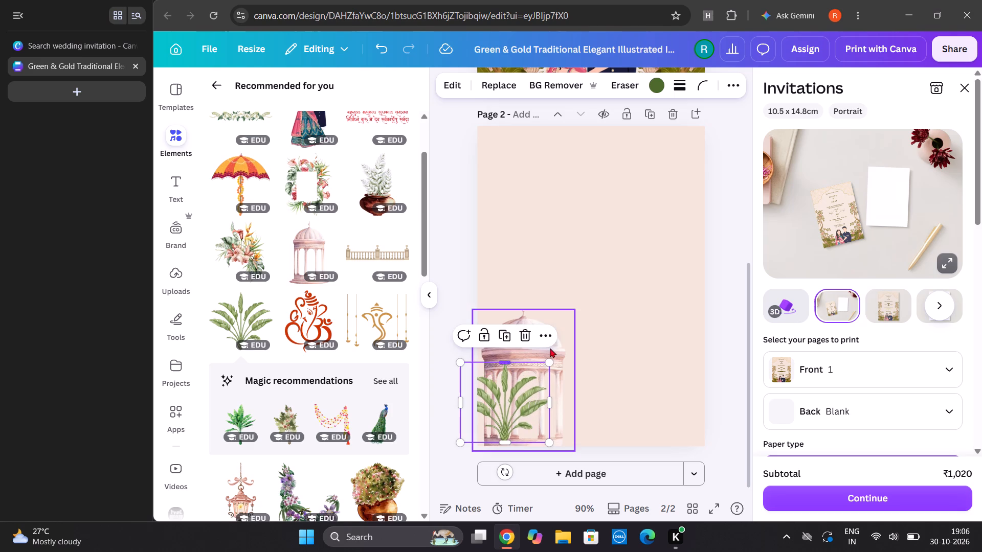
Send the leafy plant to the back so that it sits behind the gazebo's columns.
{"action": "left_click", "coordinate": [548, 338]}
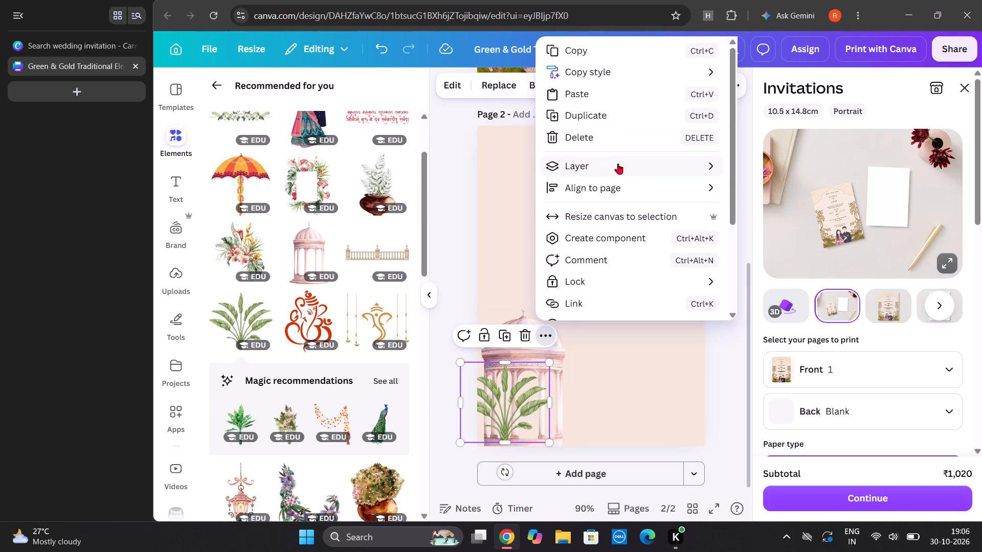
{"action": "left_click", "coordinate": [620, 161]}
{"action": "left_click", "coordinate": [682, 169]}
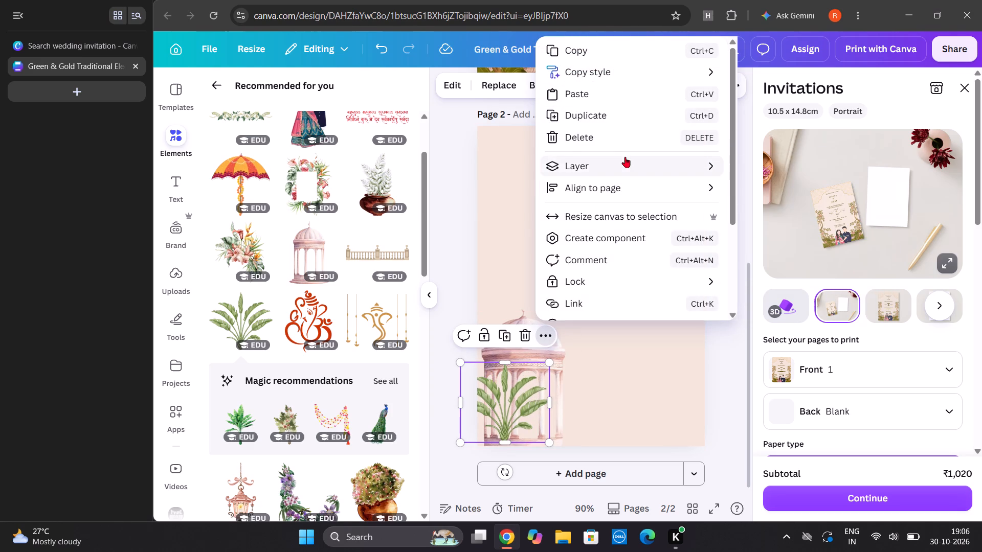
{"action": "left_click", "coordinate": [625, 157]}
{"action": "left_click", "coordinate": [789, 232]}
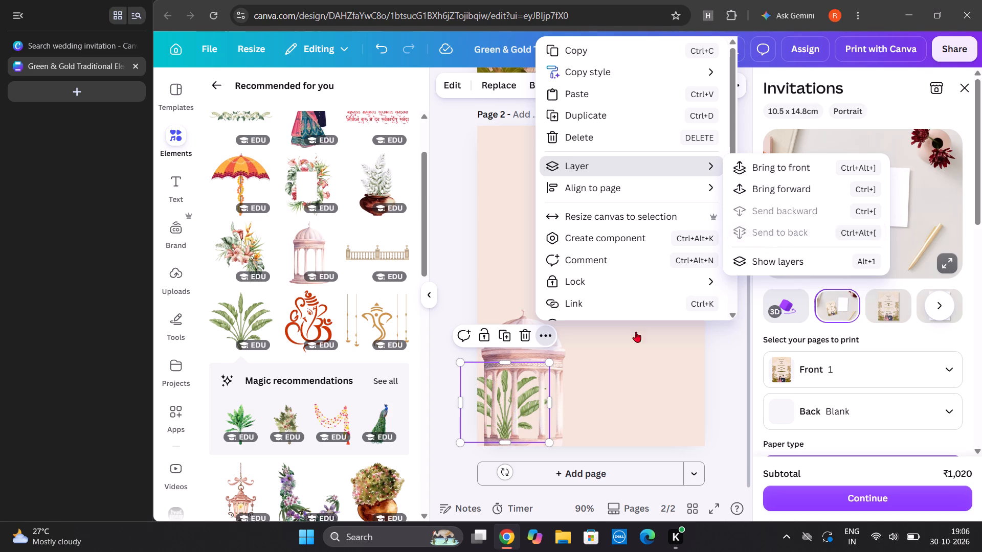
{"action": "left_click", "coordinate": [630, 348]}
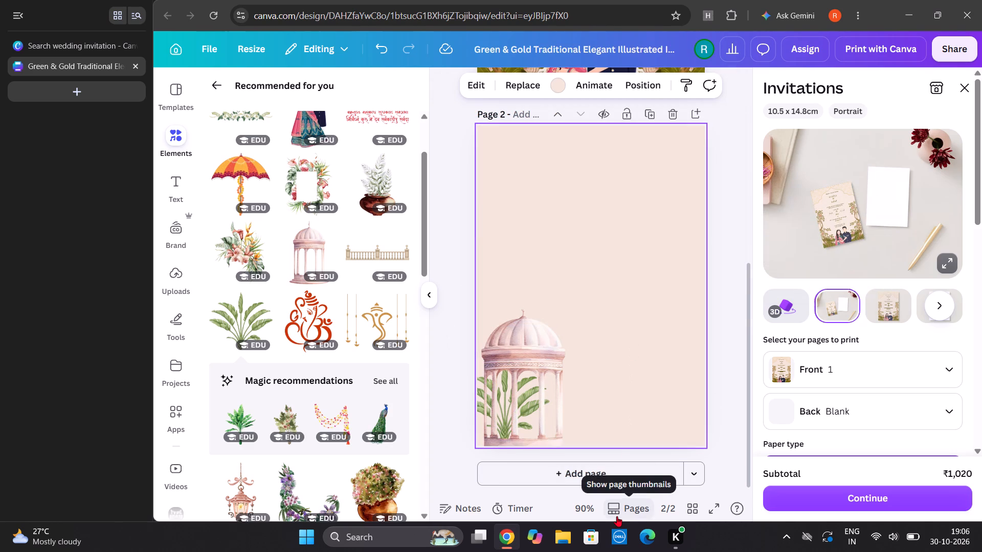
Add the hanging white flower bouquets graphic, shrink it and place it in the top-left corner of page 2.
{"action": "scroll", "coordinate": [378, 409], "scroll_direction": "down", "scroll_amount": 2}
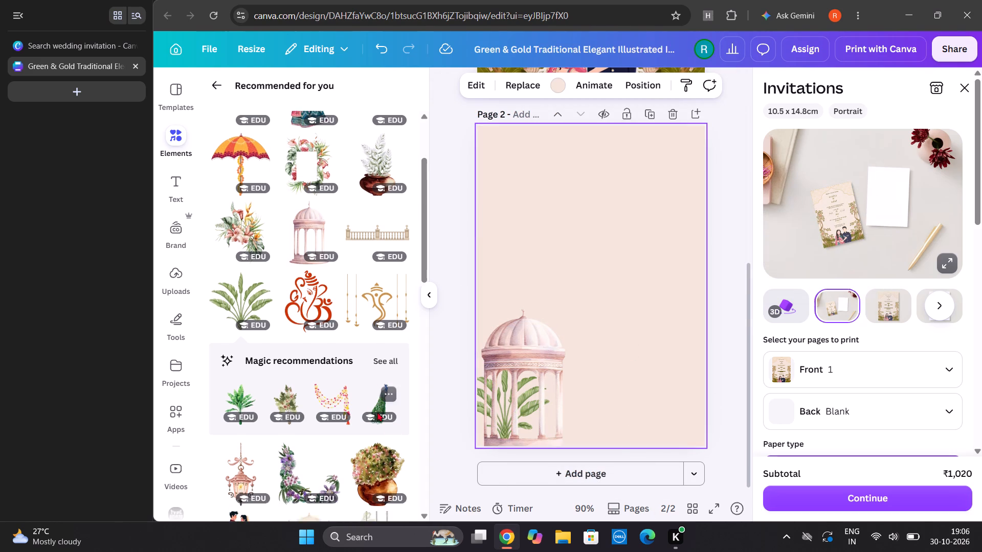
{"action": "scroll", "coordinate": [377, 412], "scroll_direction": "down", "scroll_amount": 1}
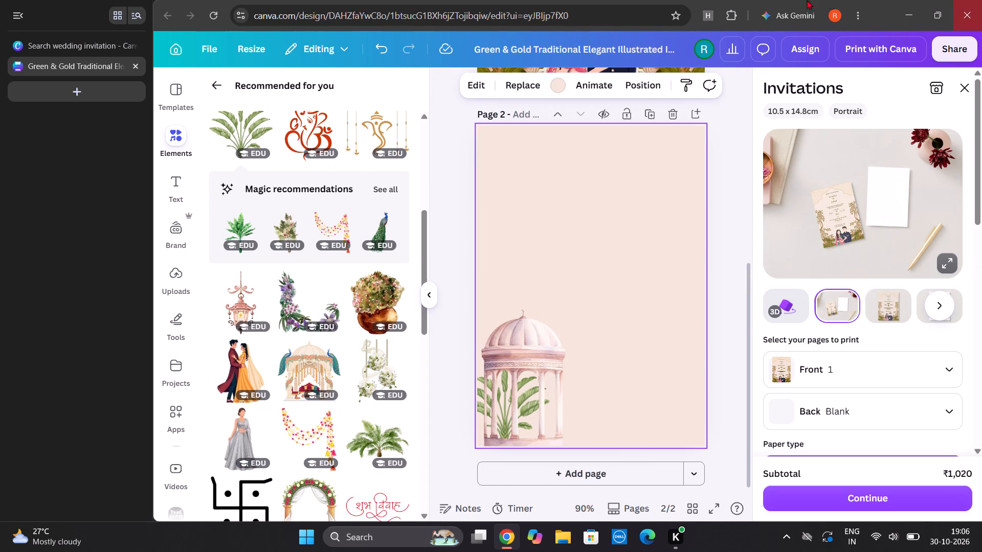
{"action": "left_click_drag", "start_coordinate": [376, 374], "coordinate": [545, 260]}
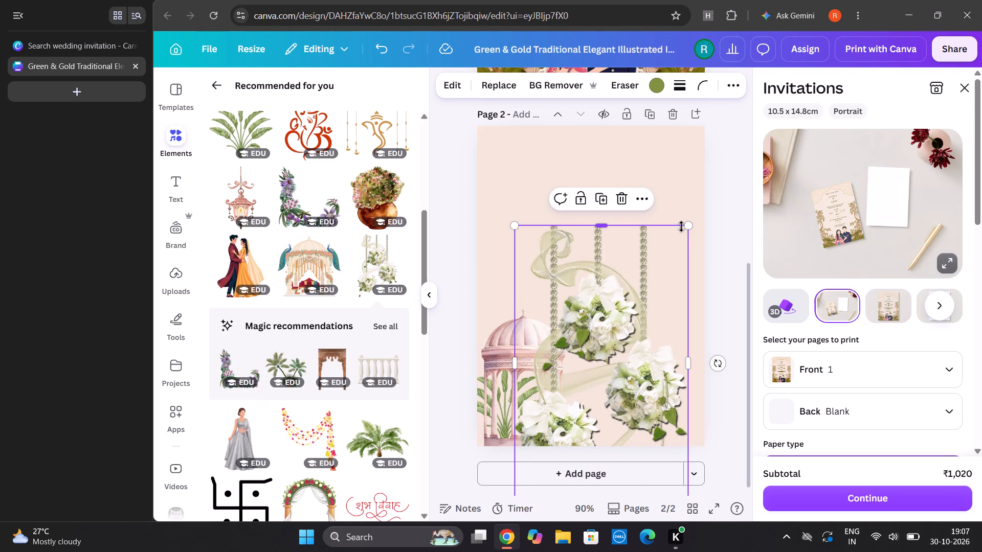
{"action": "left_click_drag", "start_coordinate": [688, 226], "coordinate": [667, 323]}
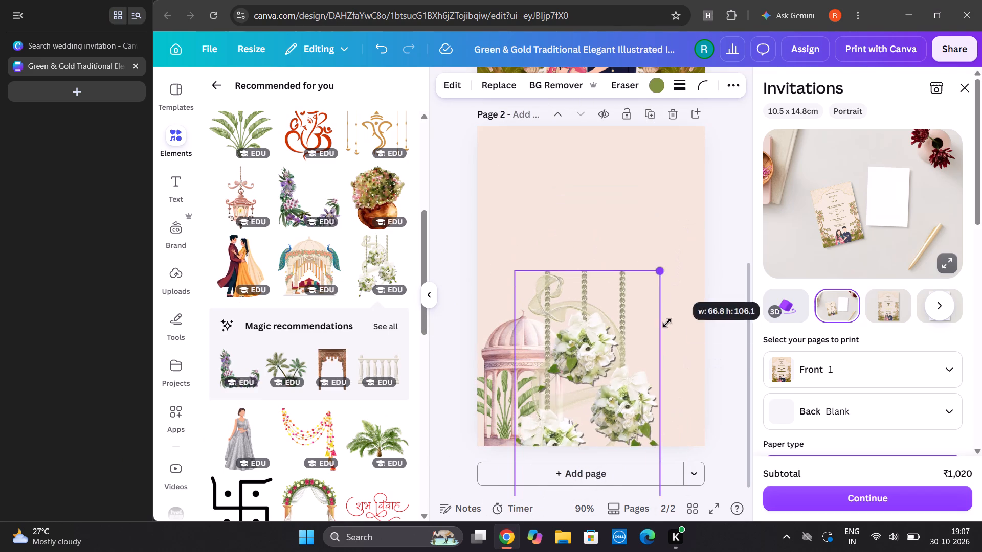
{"action": "left_click_drag", "start_coordinate": [667, 323], "coordinate": [658, 375]}
{"action": "left_click_drag", "start_coordinate": [574, 377], "coordinate": [608, 243]}
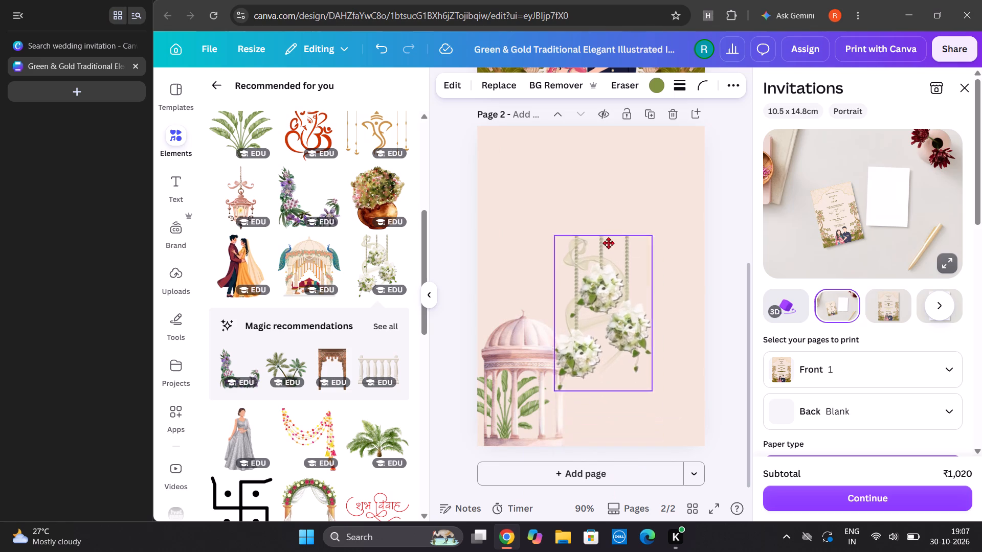
{"action": "left_click_drag", "start_coordinate": [608, 243], "coordinate": [528, 162]}
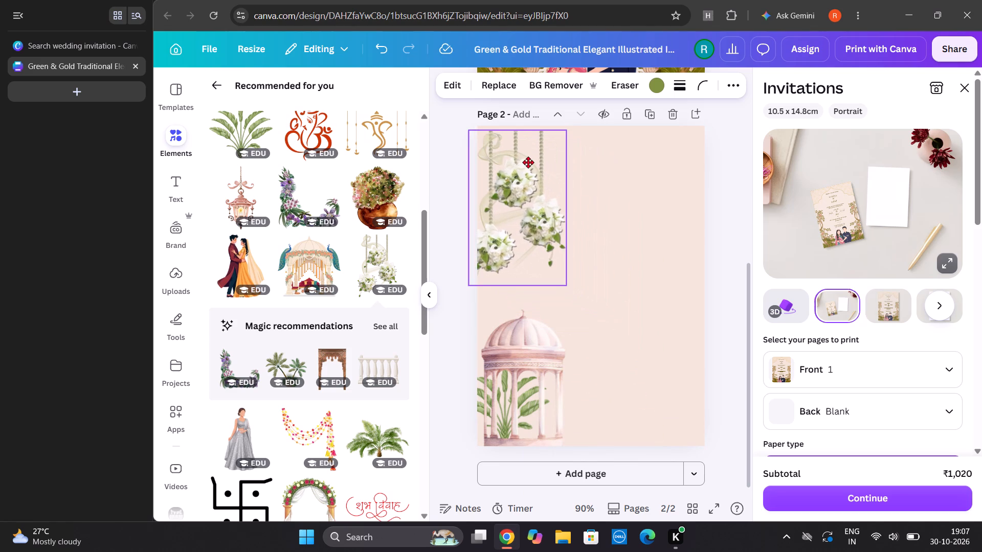
{"action": "left_click_drag", "start_coordinate": [528, 162], "coordinate": [535, 157]}
{"action": "left_click", "coordinate": [684, 321]}
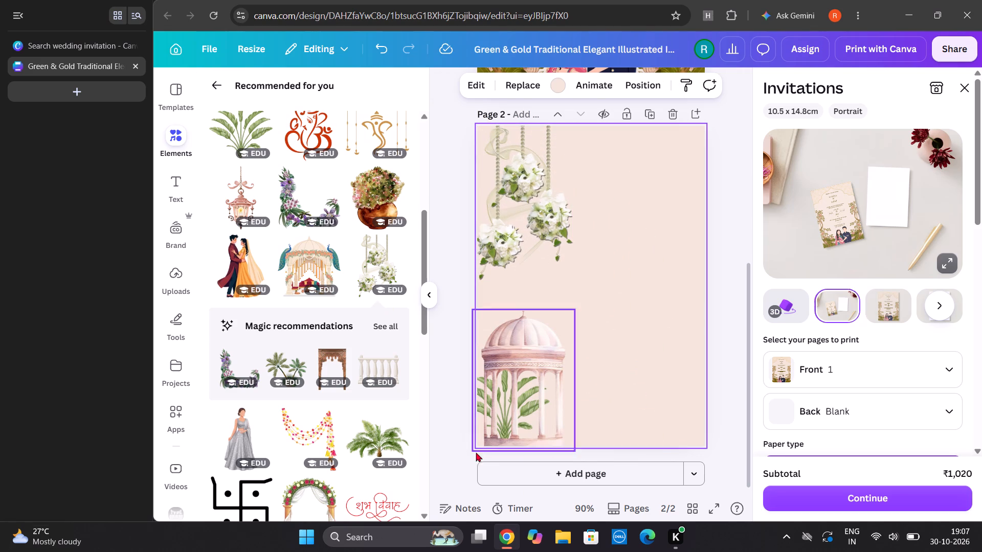
Add the embracing couple in black suit and orange dress, shrink it and stand it beside the gazebo at page 2's bottom edge.
{"action": "scroll", "coordinate": [356, 374], "scroll_direction": "down", "scroll_amount": 2}
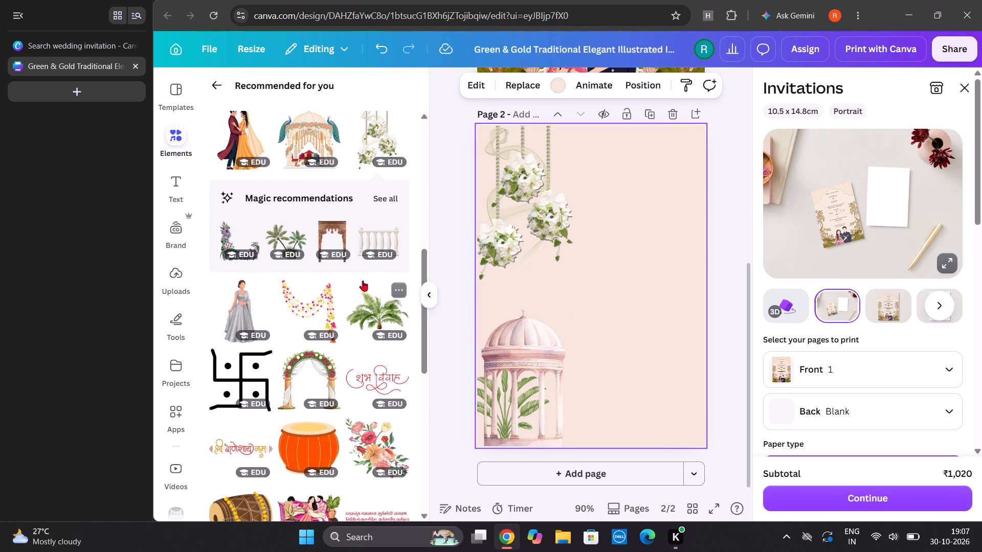
{"action": "scroll", "coordinate": [359, 355], "scroll_direction": "down", "scroll_amount": 2}
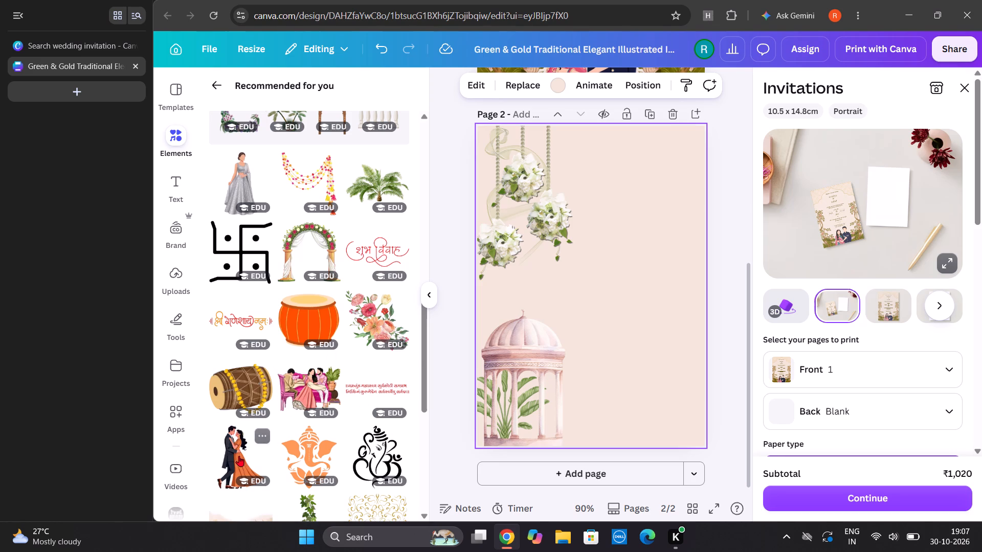
{"action": "left_click_drag", "start_coordinate": [239, 456], "coordinate": [597, 232]}
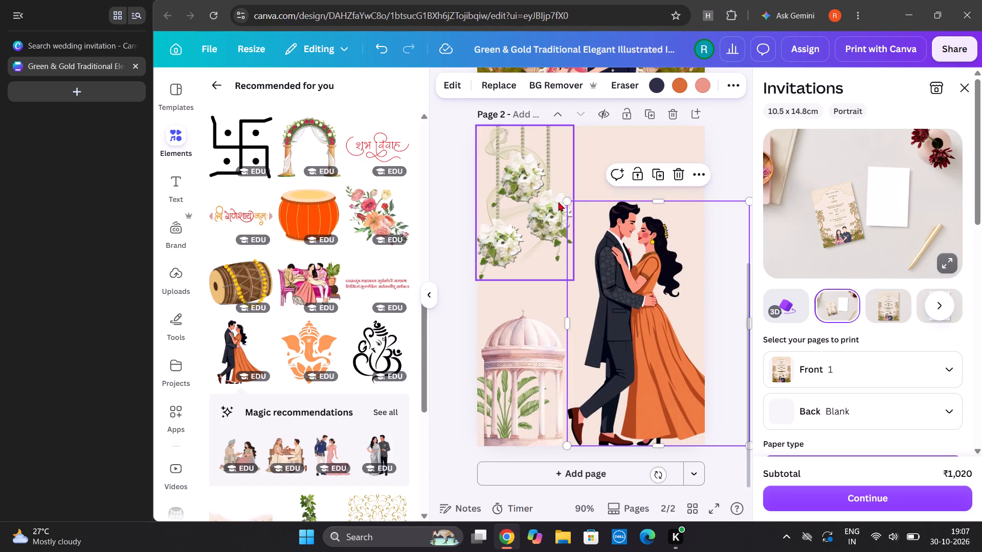
{"action": "left_click_drag", "start_coordinate": [572, 202], "coordinate": [590, 355]}
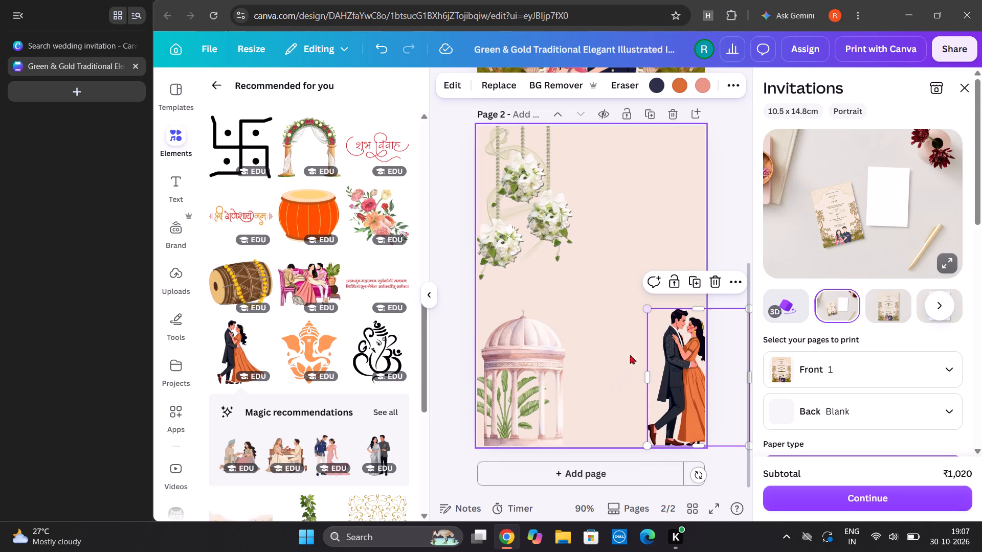
{"action": "left_click_drag", "start_coordinate": [688, 355], "coordinate": [605, 356]}
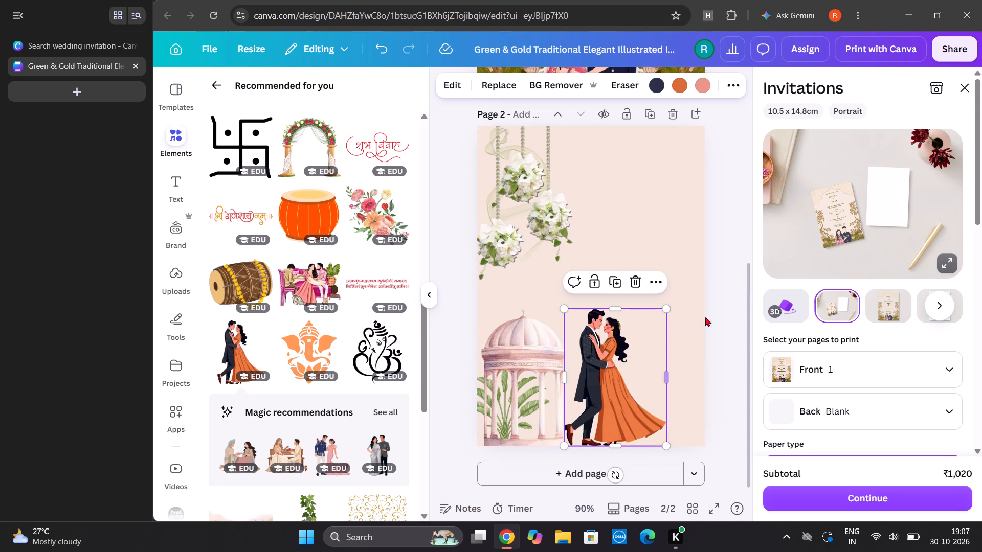
{"action": "left_click_drag", "start_coordinate": [665, 308], "coordinate": [659, 405]}
{"action": "left_click_drag", "start_coordinate": [599, 417], "coordinate": [628, 402]}
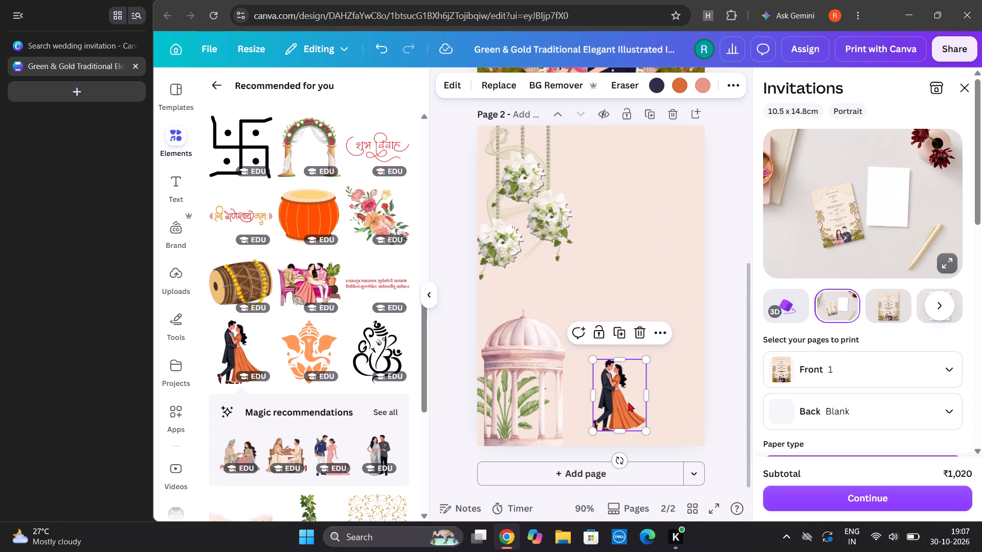
{"action": "left_click_drag", "start_coordinate": [646, 361], "coordinate": [652, 351]}
{"action": "left_click_drag", "start_coordinate": [627, 386], "coordinate": [618, 405]}
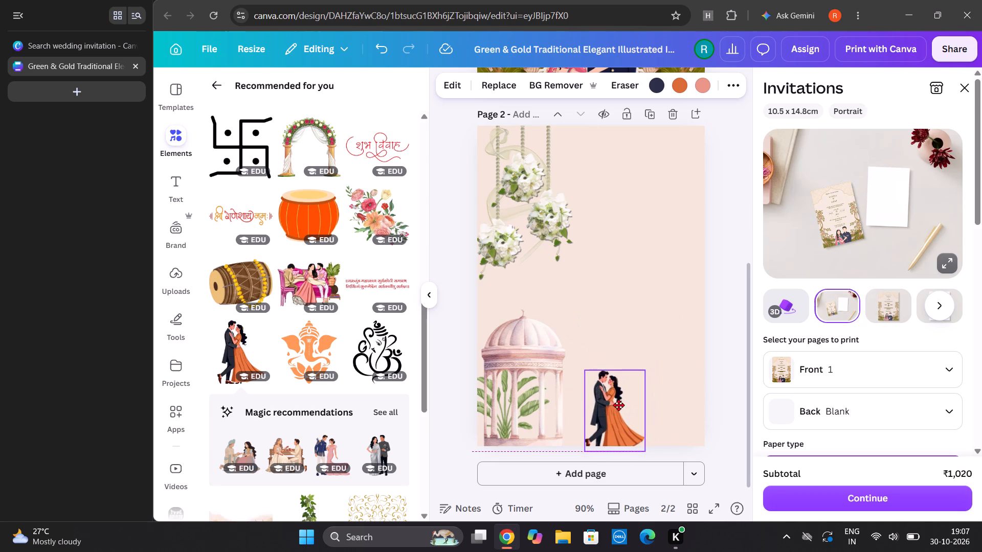
{"action": "left_click_drag", "start_coordinate": [618, 405], "coordinate": [598, 400]}
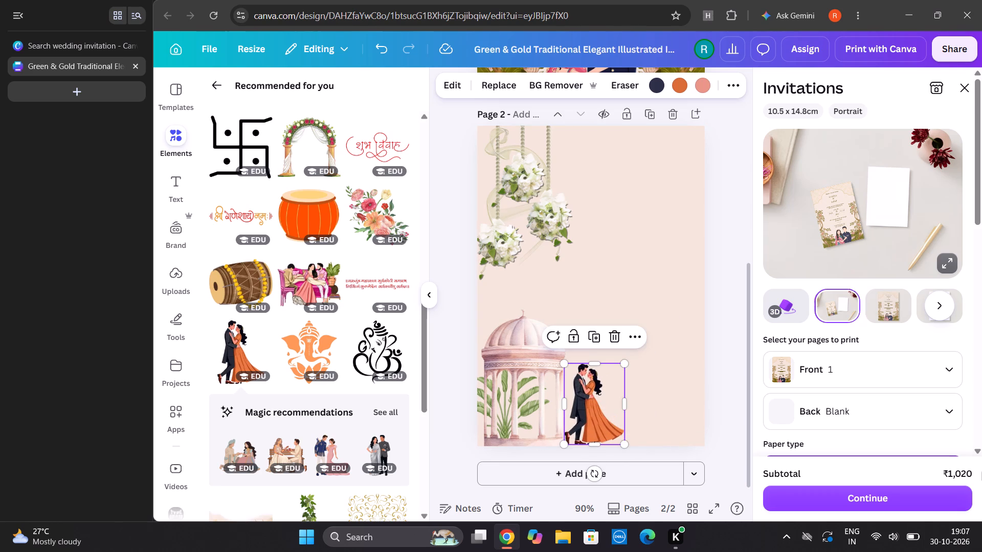
Add the multicoloured hanging flower garland with bell tassels from the recommended graphics to page 2.
{"action": "scroll", "coordinate": [297, 257], "scroll_direction": "down", "scroll_amount": 2}
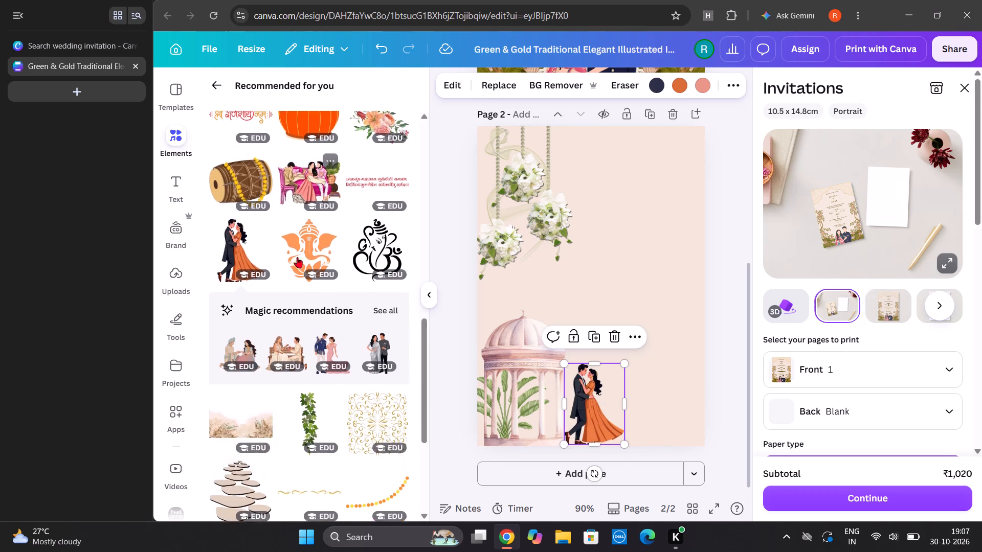
{"action": "scroll", "coordinate": [307, 314], "scroll_direction": "down", "scroll_amount": 3}
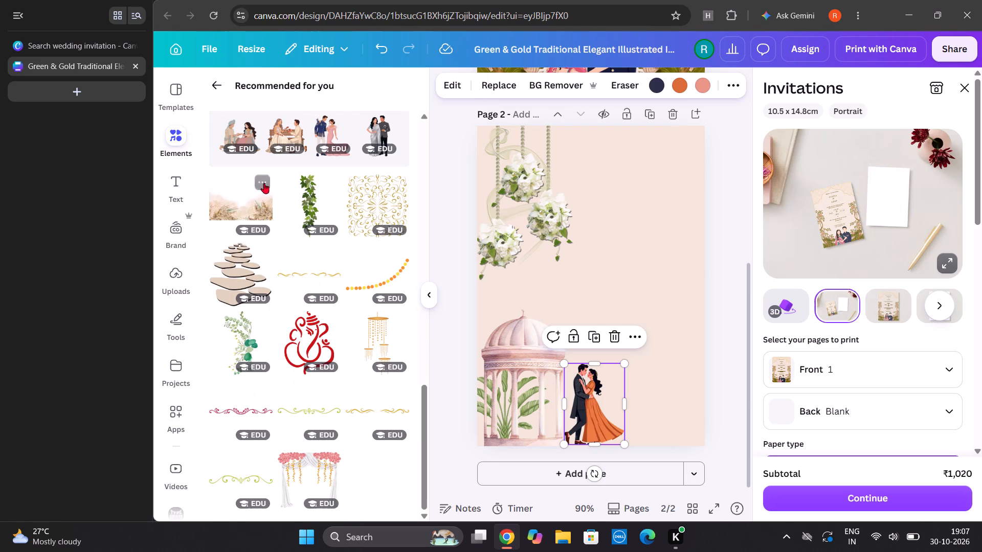
{"action": "scroll", "coordinate": [388, 354], "scroll_direction": "down", "scroll_amount": 3}
{"action": "scroll", "coordinate": [282, 351], "scroll_direction": "down", "scroll_amount": 2}
{"action": "scroll", "coordinate": [292, 342], "scroll_direction": "up", "scroll_amount": 6}
{"action": "scroll", "coordinate": [295, 339], "scroll_direction": "down", "scroll_amount": 7}
{"action": "scroll", "coordinate": [297, 326], "scroll_direction": "up", "scroll_amount": 3}
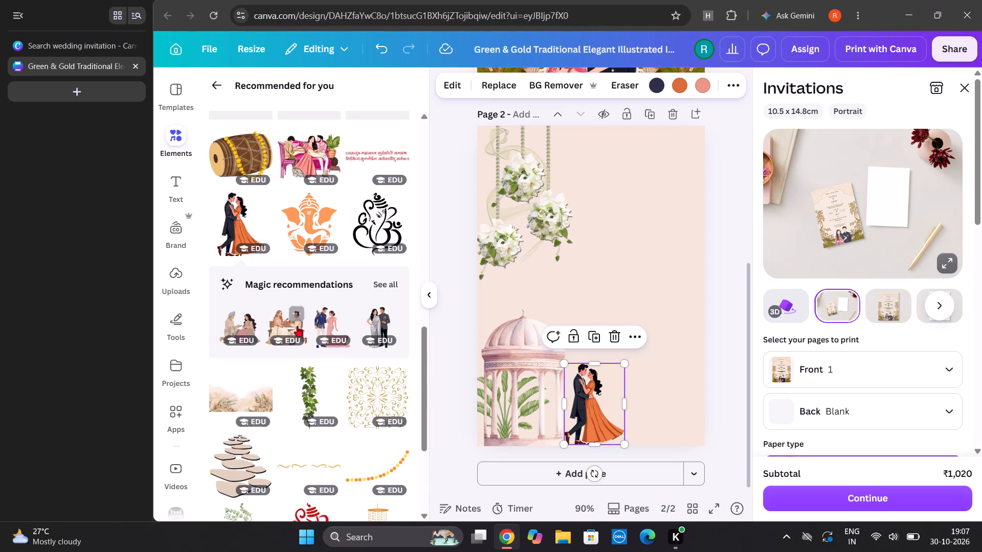
{"action": "scroll", "coordinate": [297, 326], "scroll_direction": "up", "scroll_amount": 6}
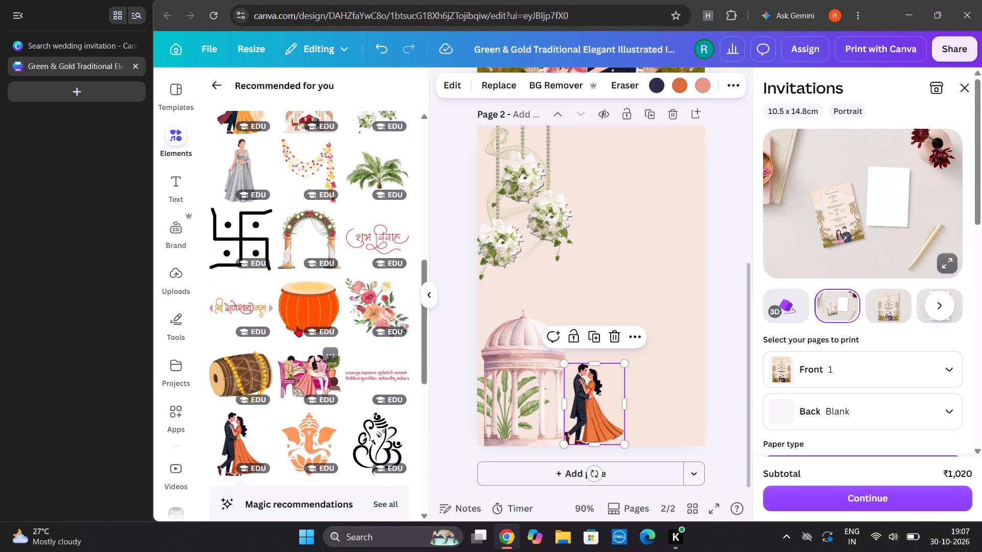
{"action": "left_click_drag", "start_coordinate": [315, 333], "coordinate": [525, 310]}
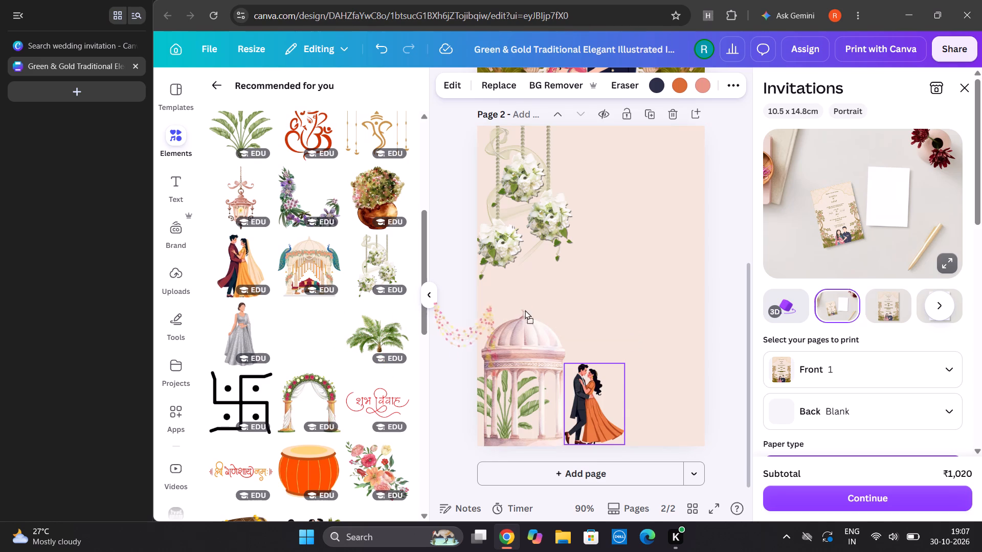
{"action": "left_click_drag", "start_coordinate": [525, 310], "coordinate": [571, 257]}
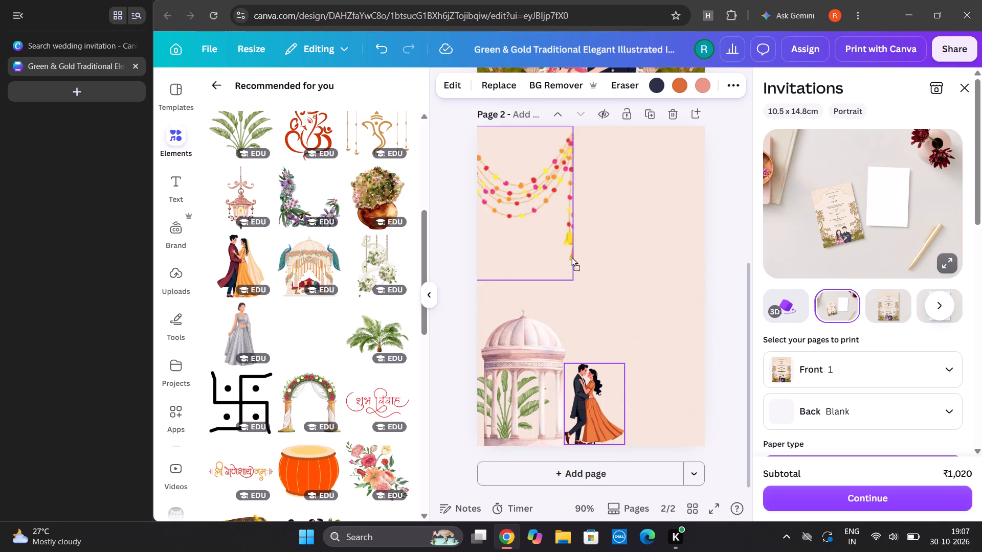
{"action": "left_click_drag", "start_coordinate": [571, 257], "coordinate": [595, 283]}
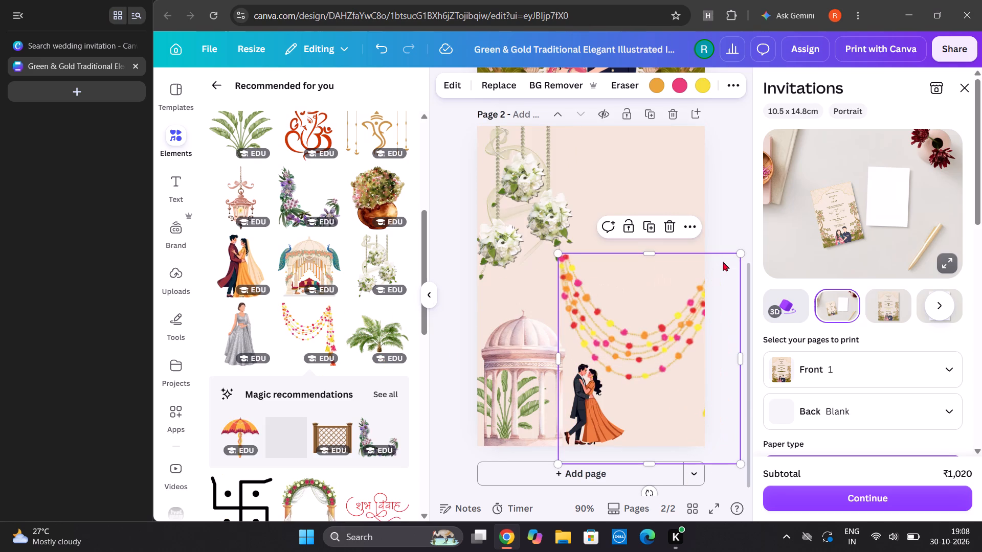
Shrink the flower garland and hang it from page 2's top edge, just right of the white flower bouquets.
{"action": "left_click_drag", "start_coordinate": [738, 254], "coordinate": [621, 298]}
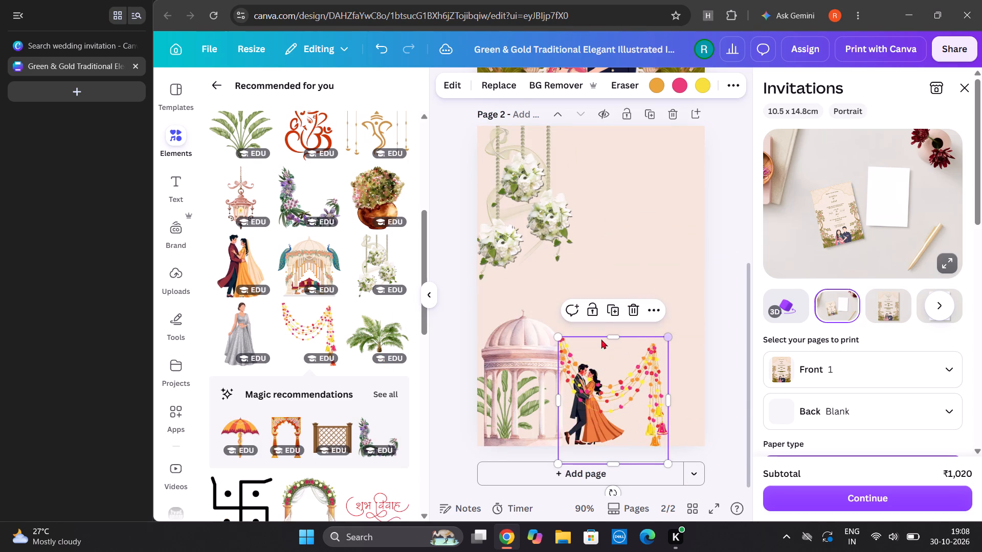
{"action": "left_click_drag", "start_coordinate": [600, 379], "coordinate": [596, 167]}
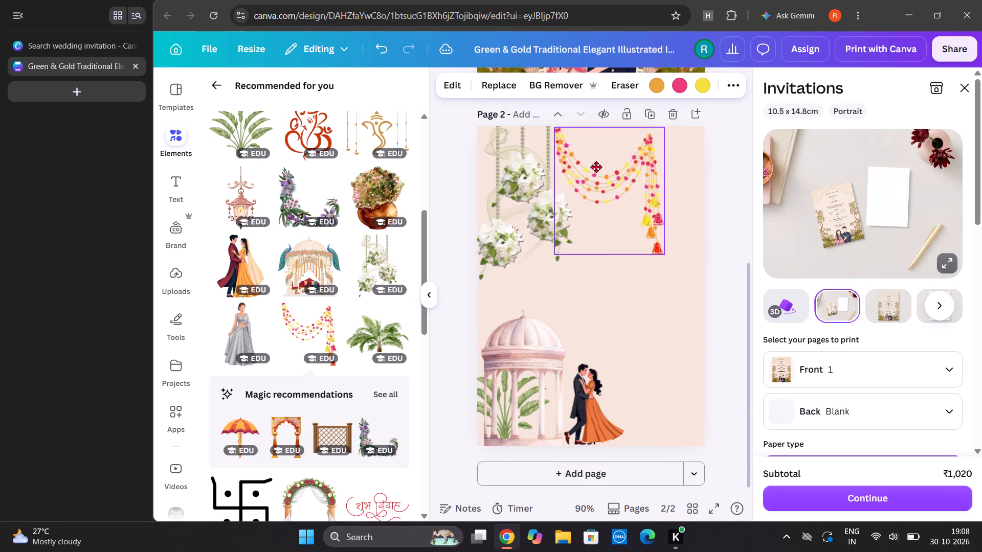
{"action": "left_click_drag", "start_coordinate": [596, 167], "coordinate": [596, 157]}
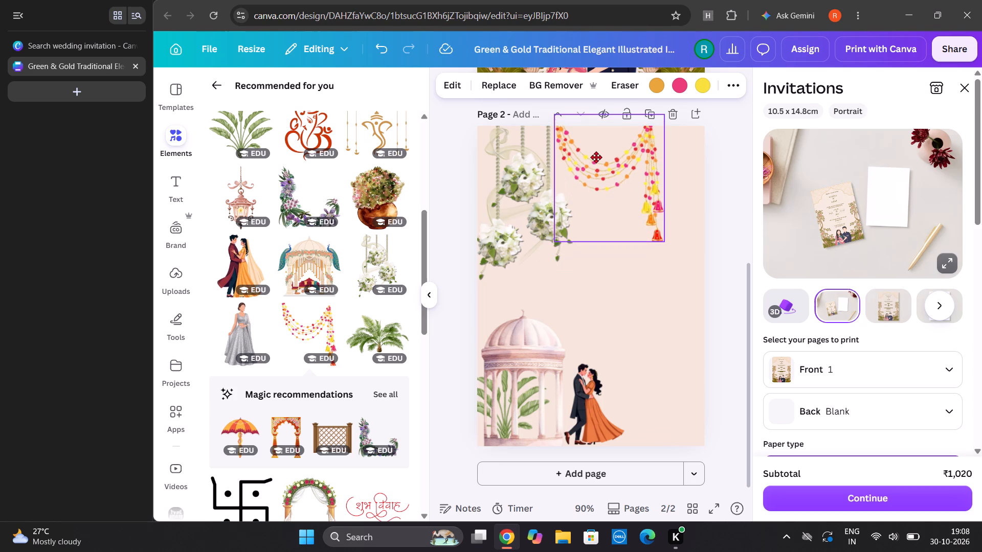
{"action": "left_click_drag", "start_coordinate": [596, 157], "coordinate": [597, 160]}
{"action": "left_click", "coordinate": [660, 364]}
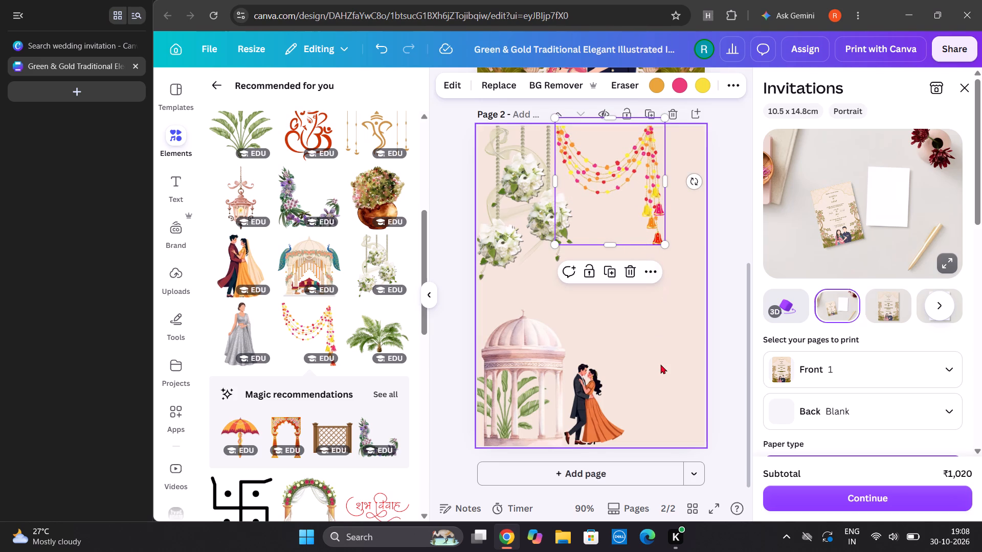
Add the pink three-tier umbrella from the garland's full Magic recommendations, shrink it and move it over the gazebo and couple on page 2.
{"action": "scroll", "coordinate": [352, 332], "scroll_direction": "down", "scroll_amount": 3}
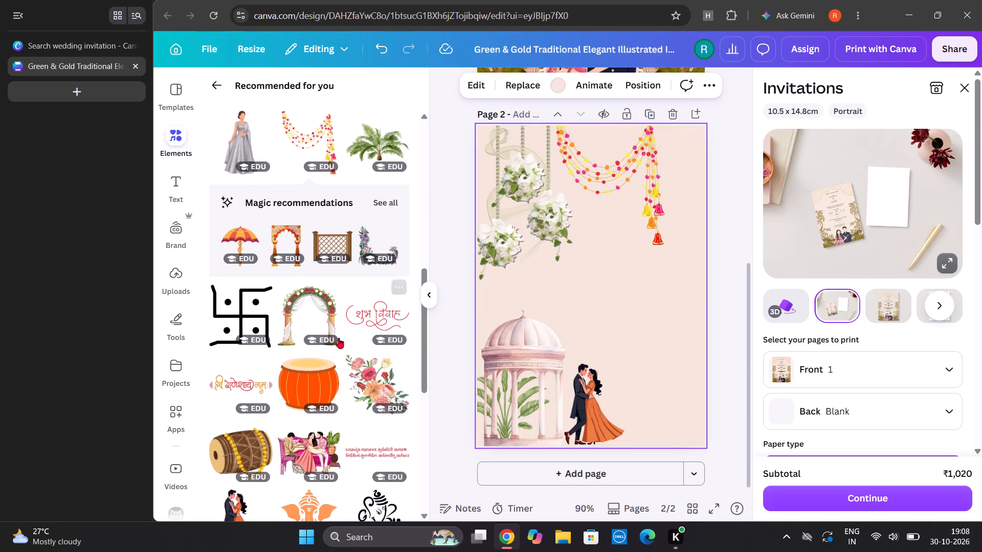
{"action": "scroll", "coordinate": [325, 364], "scroll_direction": "down", "scroll_amount": 3}
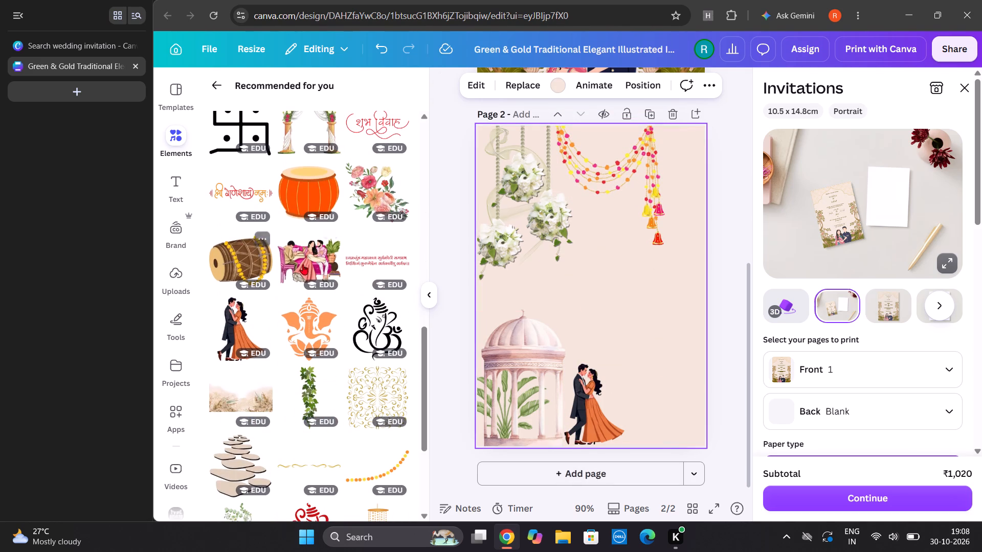
{"action": "scroll", "coordinate": [307, 272], "scroll_direction": "up", "scroll_amount": 5}
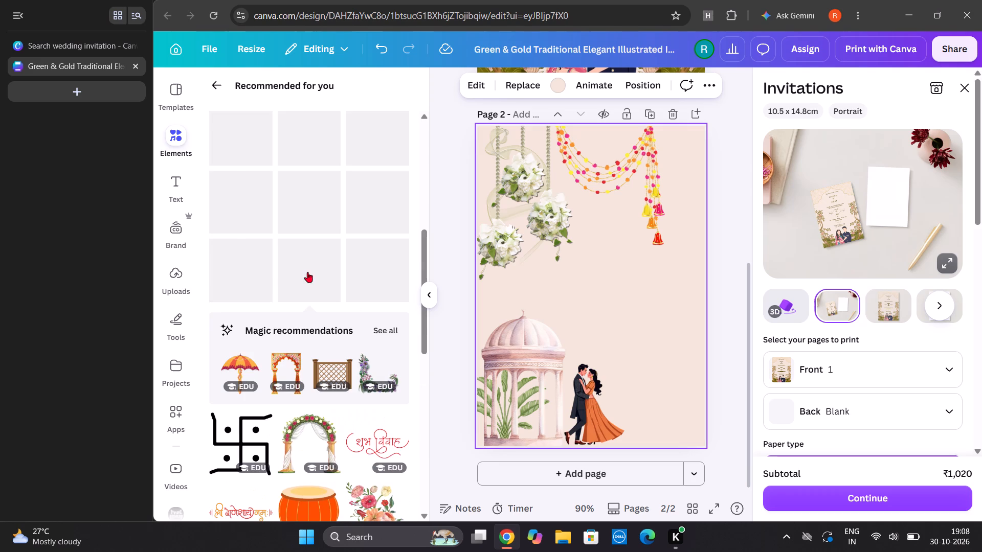
{"action": "left_click", "coordinate": [385, 333]}
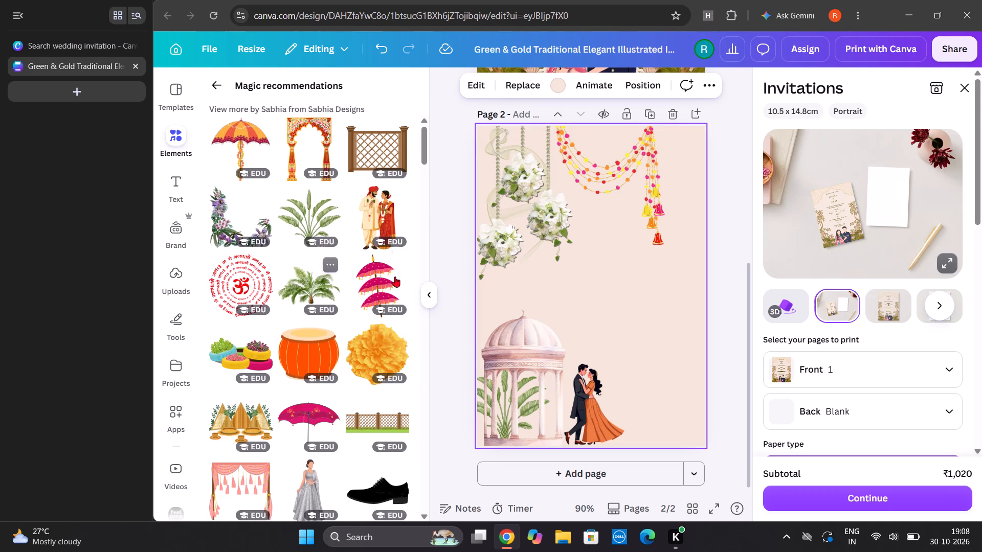
{"action": "left_click_drag", "start_coordinate": [368, 292], "coordinate": [544, 393]}
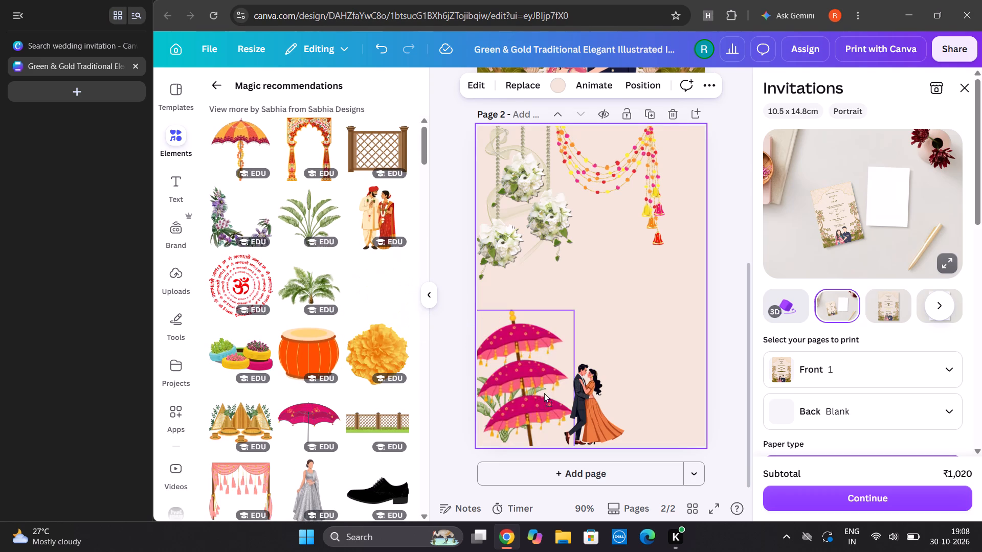
{"action": "left_click_drag", "start_coordinate": [544, 393], "coordinate": [592, 307]}
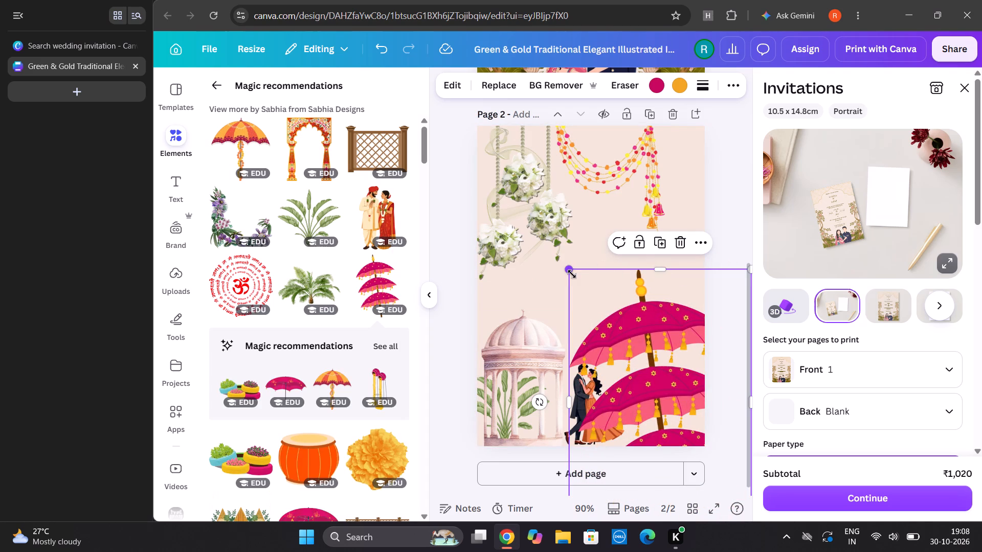
{"action": "left_click_drag", "start_coordinate": [572, 274], "coordinate": [616, 358]}
{"action": "left_click_drag", "start_coordinate": [643, 399], "coordinate": [500, 208]}
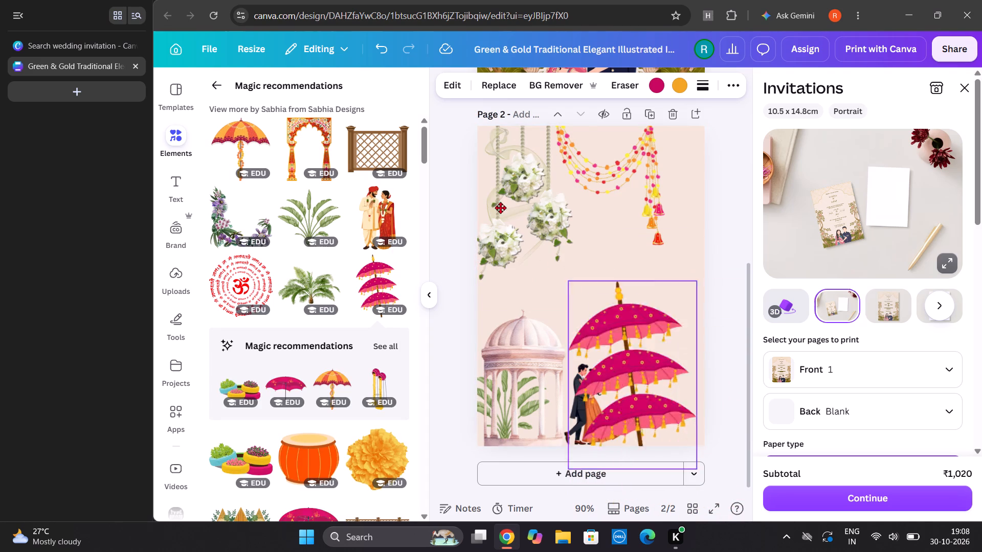
{"action": "left_click_drag", "start_coordinate": [500, 208], "coordinate": [519, 299]}
Send the pink three-tier umbrella to the back, behind the gazebo and the couple.
{"action": "left_click", "coordinate": [610, 220]}
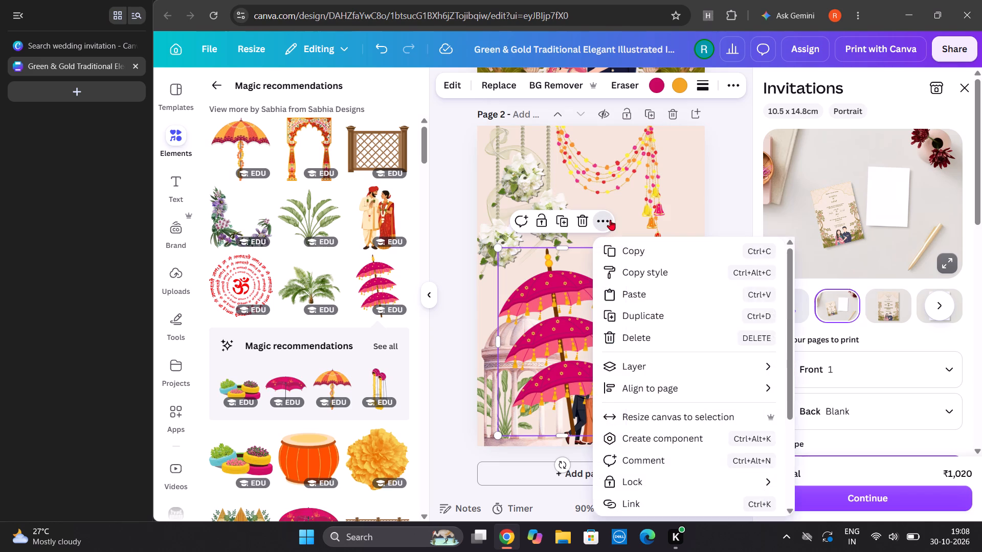
{"action": "left_click", "coordinate": [664, 365]}
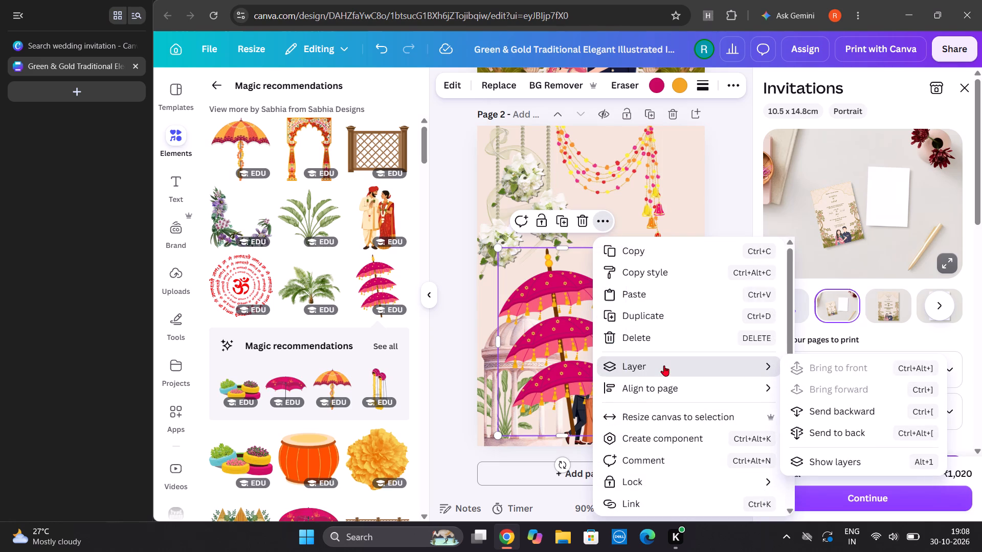
{"action": "left_click", "coordinate": [866, 427]}
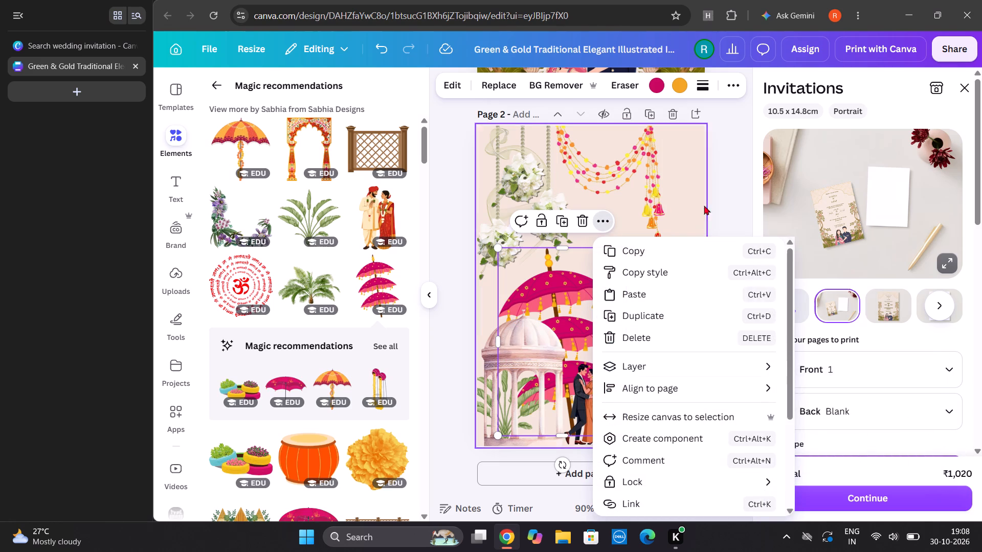
{"action": "left_click", "coordinate": [721, 192]}
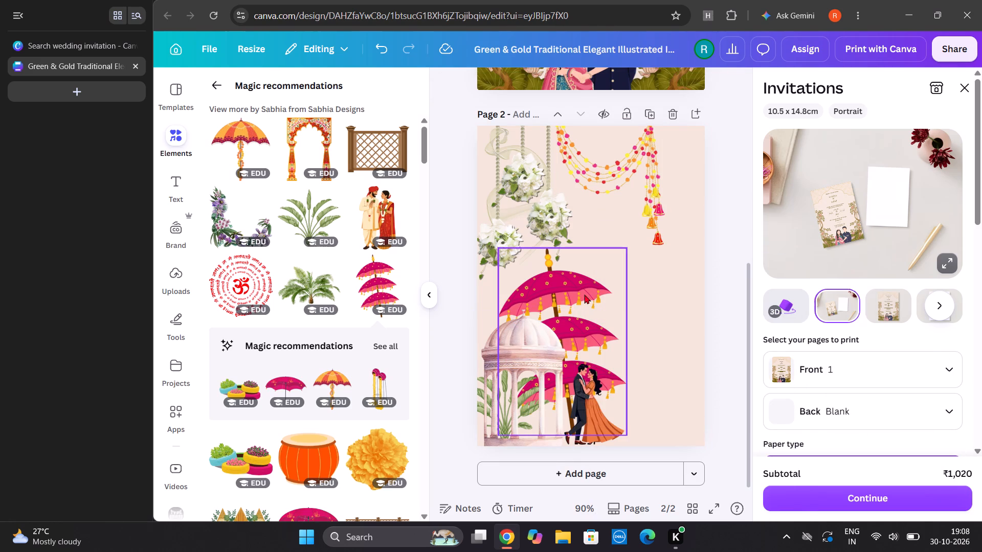
Reposition the pink umbrella so it stands directly behind the embracing couple, slightly overlapped by the gazebo's right side.
{"action": "left_click_drag", "start_coordinate": [584, 294], "coordinate": [597, 298]}
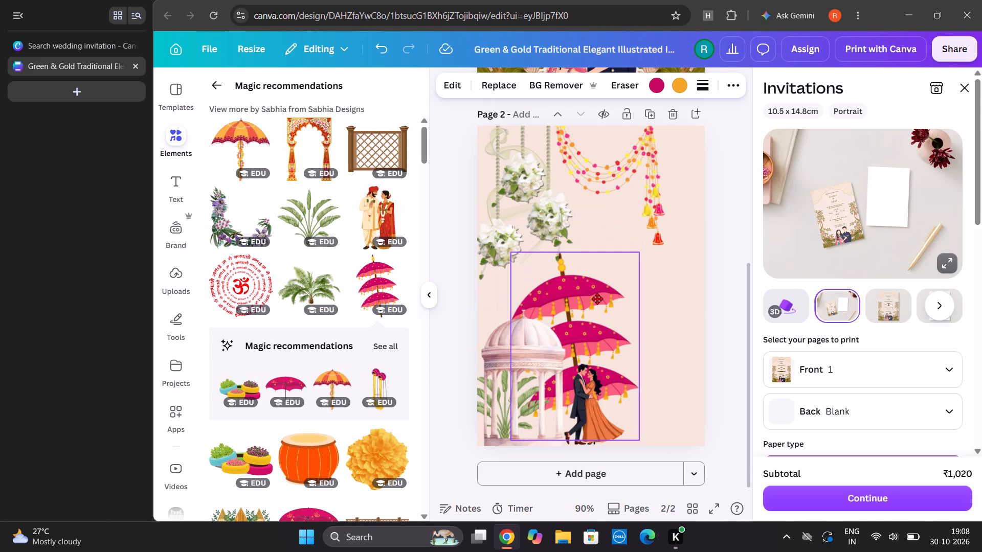
{"action": "left_click_drag", "start_coordinate": [597, 298], "coordinate": [568, 307]}
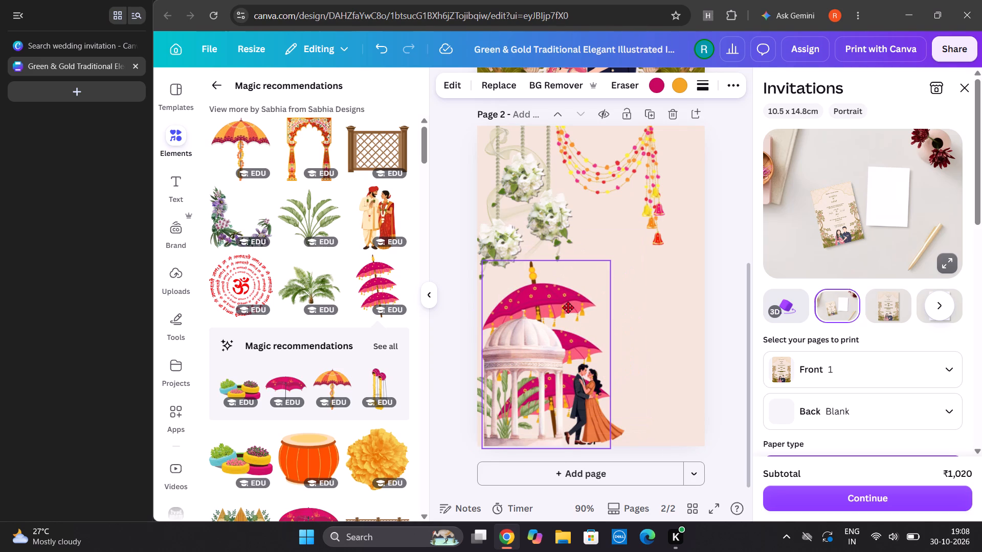
{"action": "left_click_drag", "start_coordinate": [568, 307], "coordinate": [668, 314]}
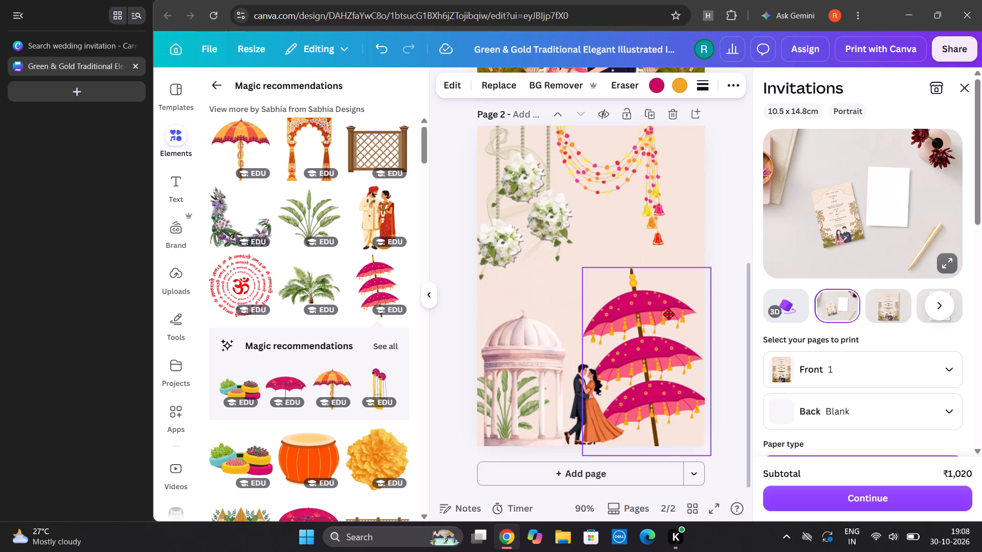
{"action": "left_click_drag", "start_coordinate": [668, 314], "coordinate": [617, 314]}
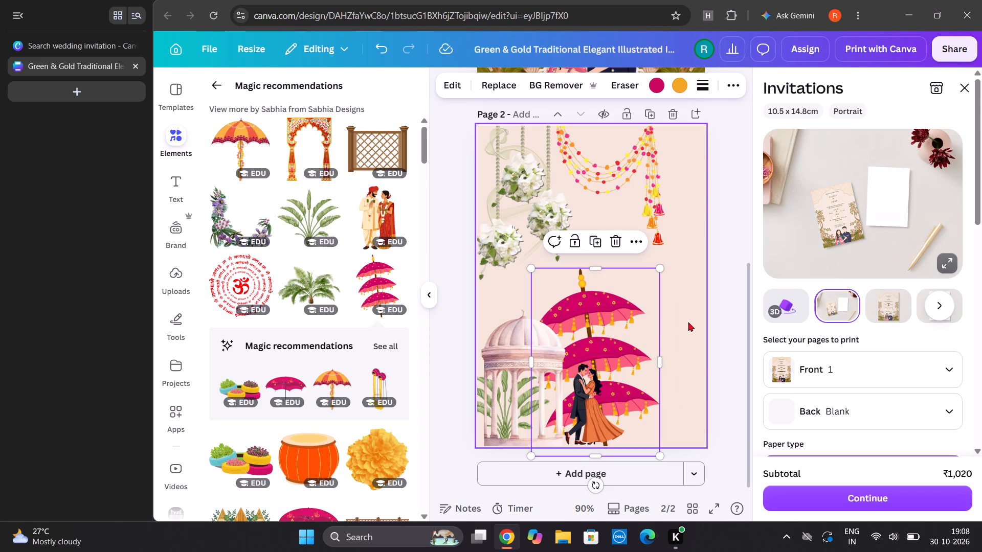
{"action": "left_click", "coordinate": [688, 322]}
Add the green-and-blue peacock graphic from the Magic recommendations to page 2.
{"action": "scroll", "coordinate": [347, 346], "scroll_direction": "down", "scroll_amount": 1}
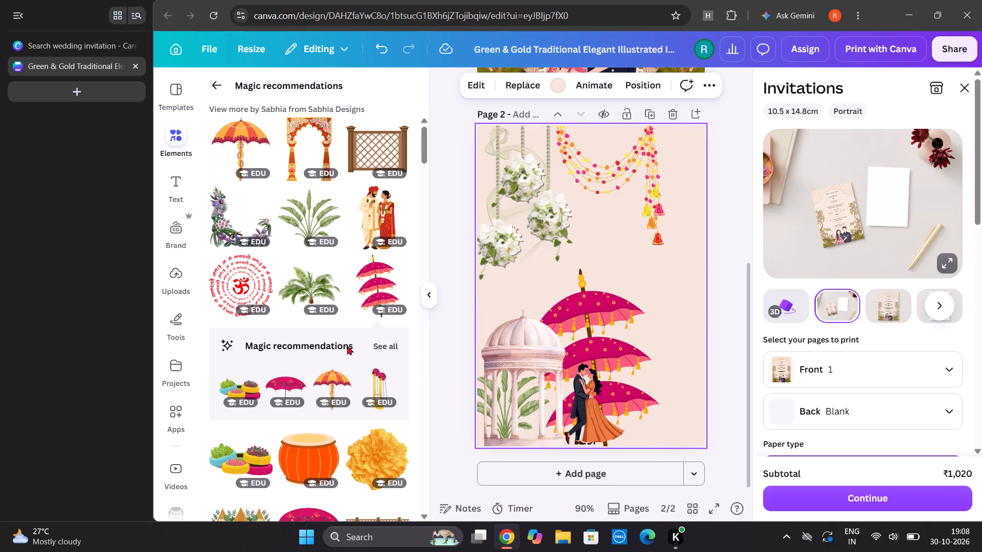
{"action": "scroll", "coordinate": [347, 346], "scroll_direction": "down", "scroll_amount": 4}
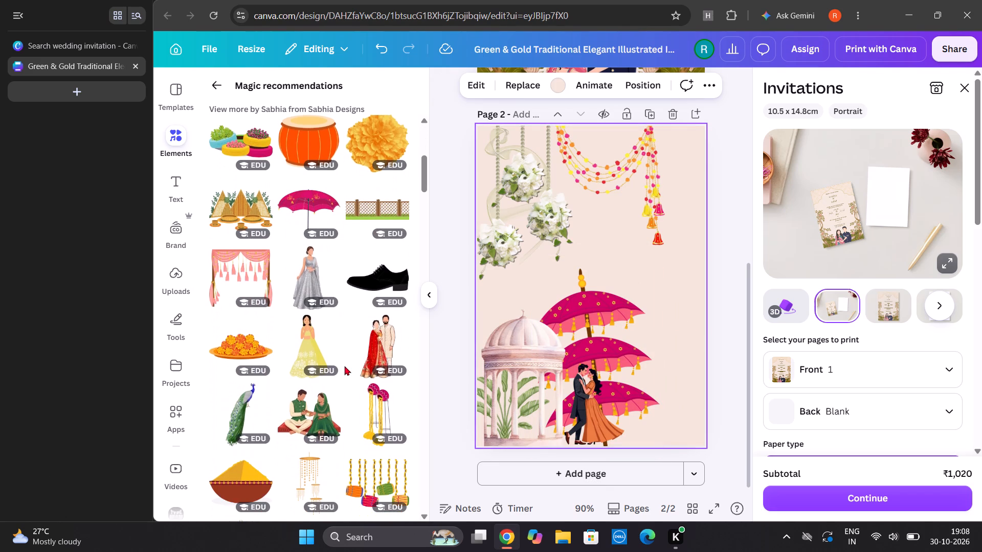
{"action": "scroll", "coordinate": [307, 278], "scroll_direction": "down", "scroll_amount": 3}
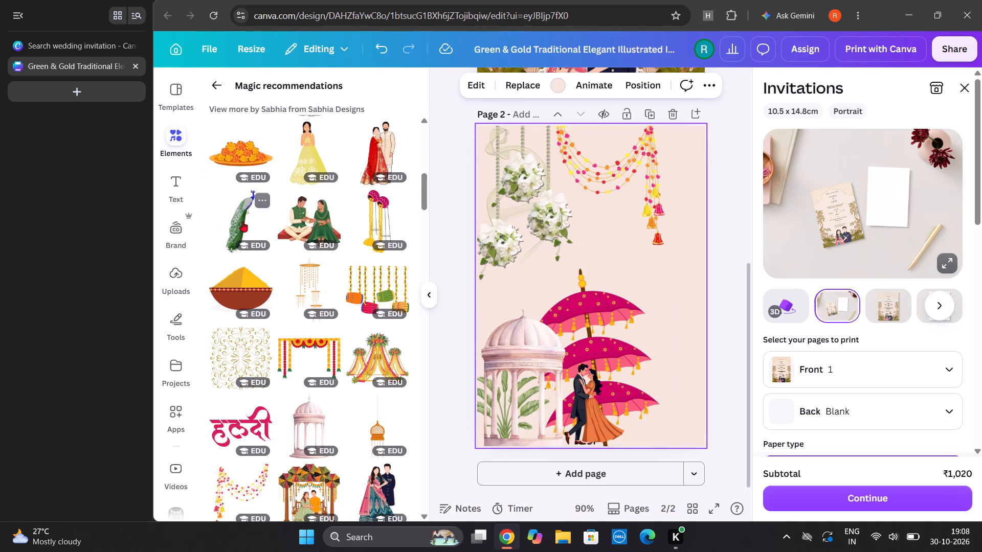
{"action": "left_click_drag", "start_coordinate": [242, 221], "coordinate": [553, 314]}
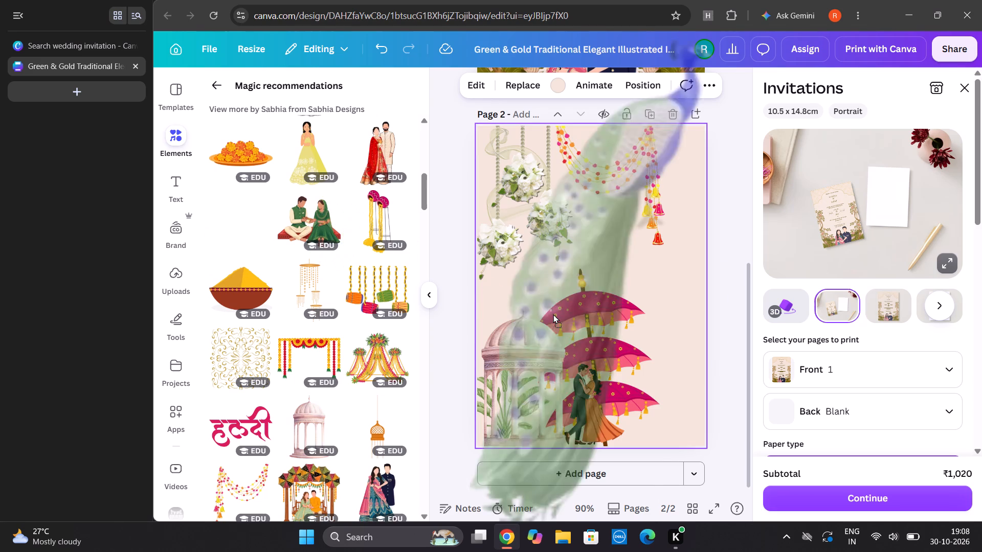
{"action": "left_click_drag", "start_coordinate": [553, 314], "coordinate": [584, 229]}
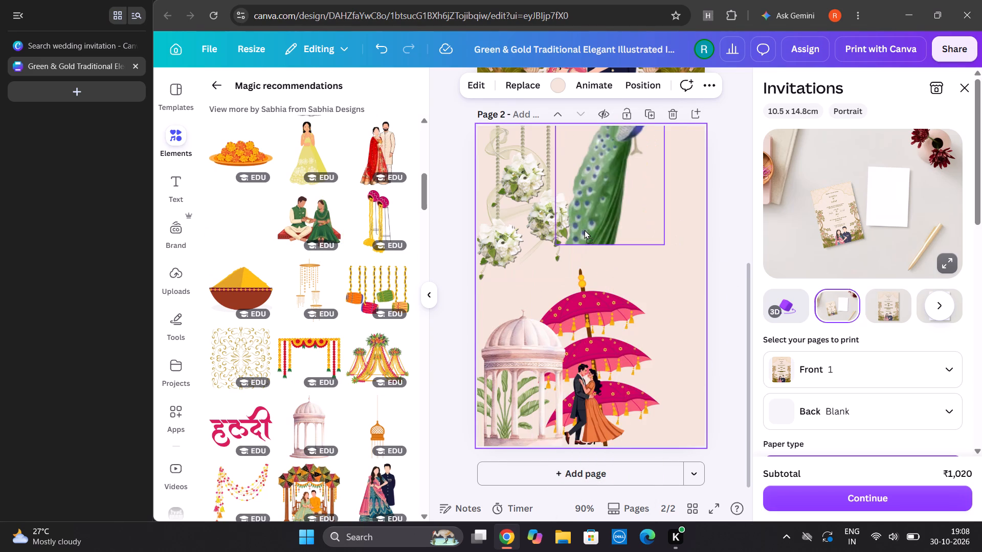
{"action": "left_click_drag", "start_coordinate": [584, 229], "coordinate": [612, 259]}
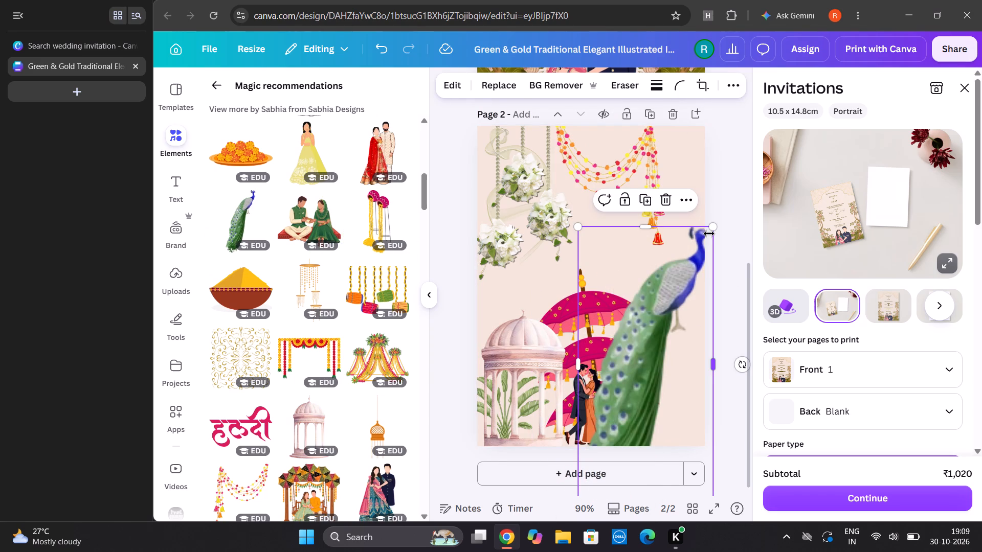
Shrink the peacock and perch it on the gazebo's dome, with its tail hanging down over the columns.
{"action": "left_click_drag", "start_coordinate": [709, 231], "coordinate": [612, 362]}
{"action": "left_click_drag", "start_coordinate": [623, 413], "coordinate": [518, 301]}
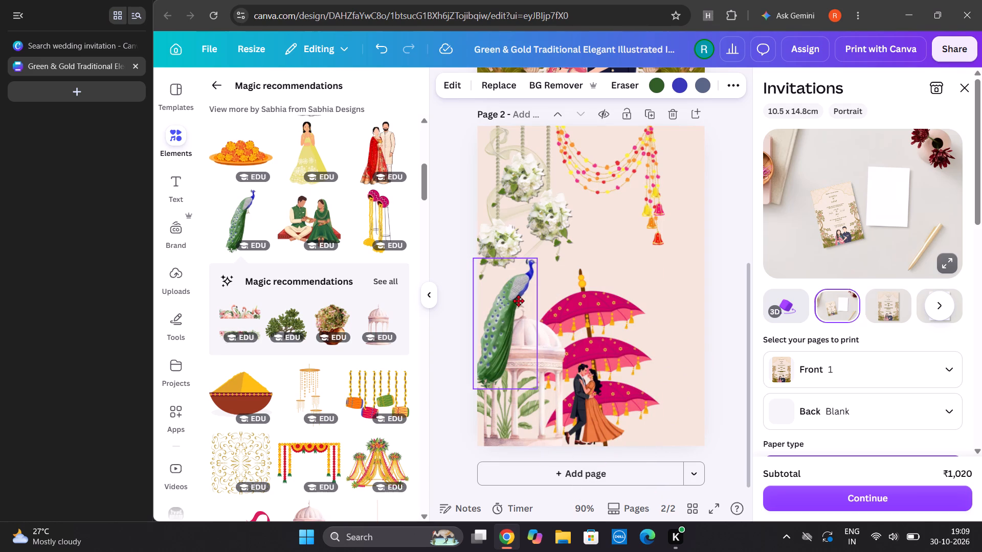
{"action": "left_click_drag", "start_coordinate": [518, 301], "coordinate": [522, 310]}
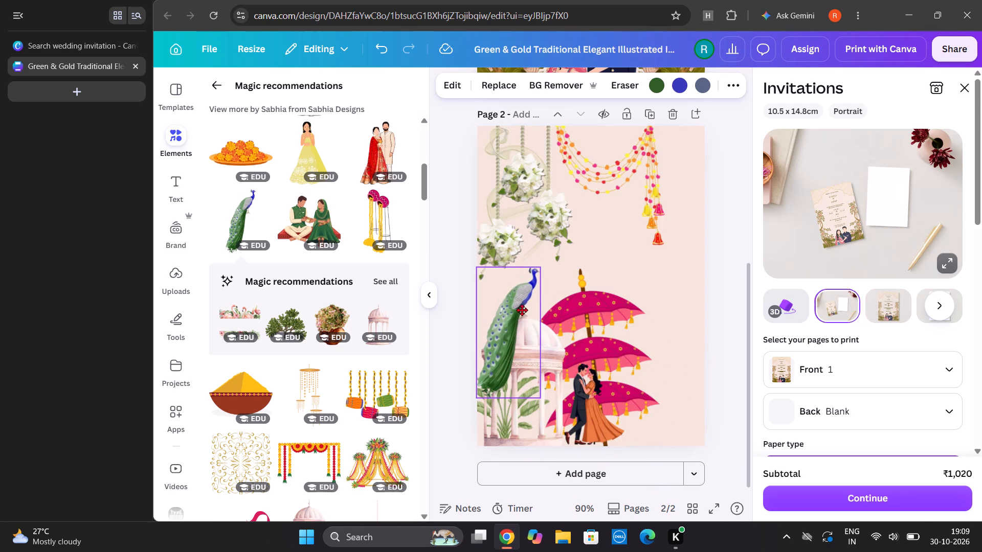
{"action": "left_click_drag", "start_coordinate": [522, 310], "coordinate": [533, 313]}
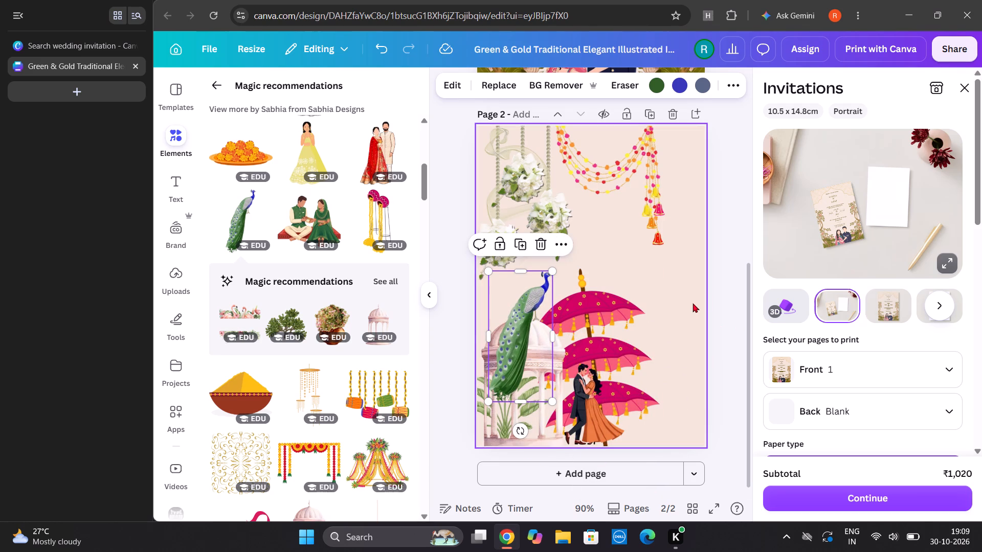
{"action": "left_click", "coordinate": [729, 295]}
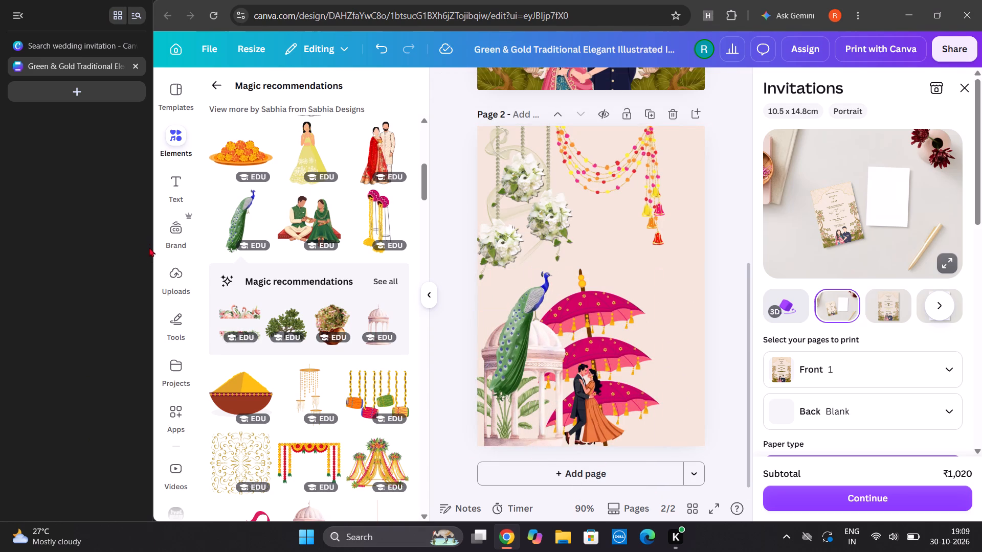
Find the ivy-covered stone pillar further down the Magic recommendations and add it to page 2.
{"action": "scroll", "coordinate": [289, 332], "scroll_direction": "down", "scroll_amount": 2}
{"action": "scroll", "coordinate": [302, 416], "scroll_direction": "down", "scroll_amount": 3}
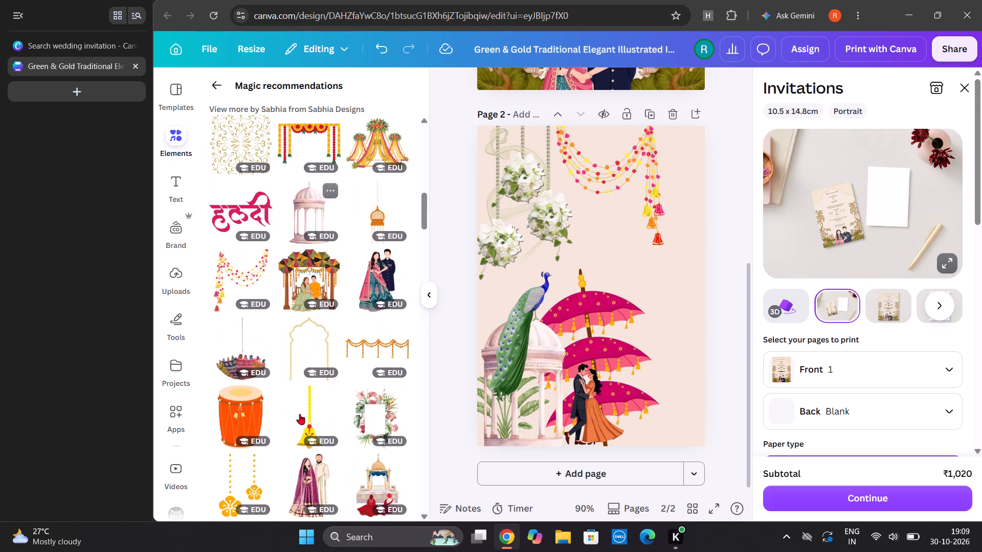
{"action": "scroll", "coordinate": [302, 417], "scroll_direction": "down", "scroll_amount": 3}
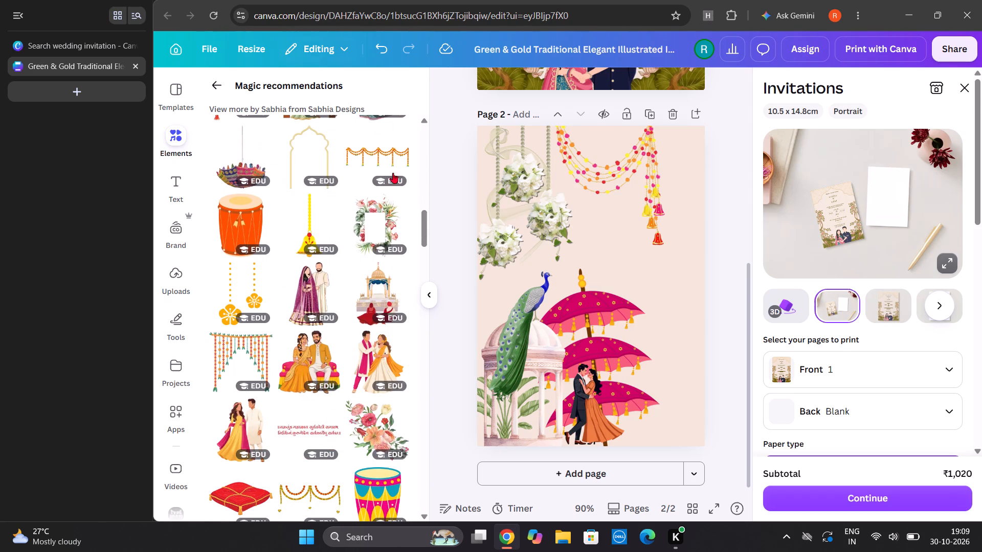
{"action": "scroll", "coordinate": [346, 306], "scroll_direction": "down", "scroll_amount": 3}
{"action": "scroll", "coordinate": [325, 382], "scroll_direction": "down", "scroll_amount": 5}
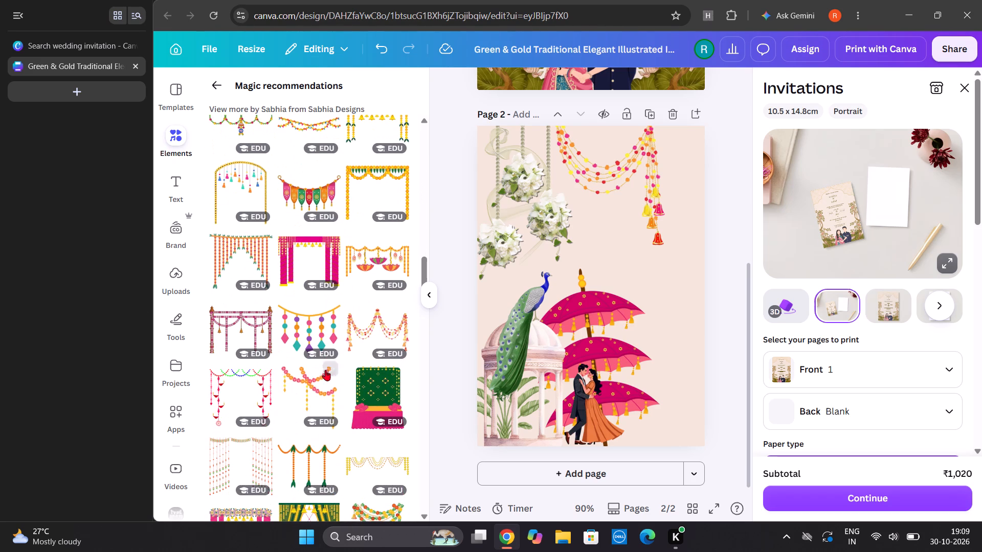
{"action": "scroll", "coordinate": [318, 356], "scroll_direction": "down", "scroll_amount": 6}
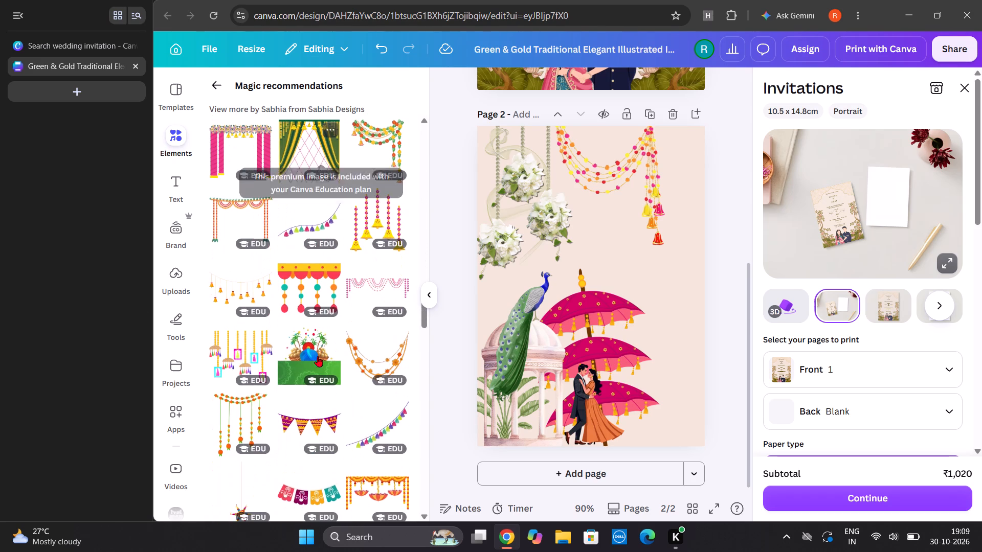
{"action": "scroll", "coordinate": [295, 340], "scroll_direction": "down", "scroll_amount": 5}
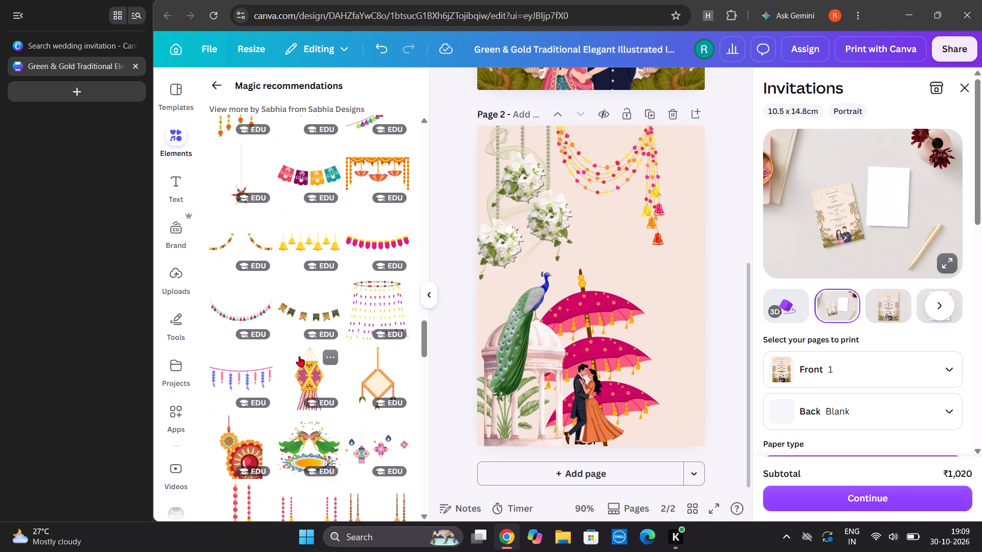
{"action": "scroll", "coordinate": [299, 355], "scroll_direction": "down", "scroll_amount": 4}
{"action": "scroll", "coordinate": [304, 289], "scroll_direction": "down", "scroll_amount": 4}
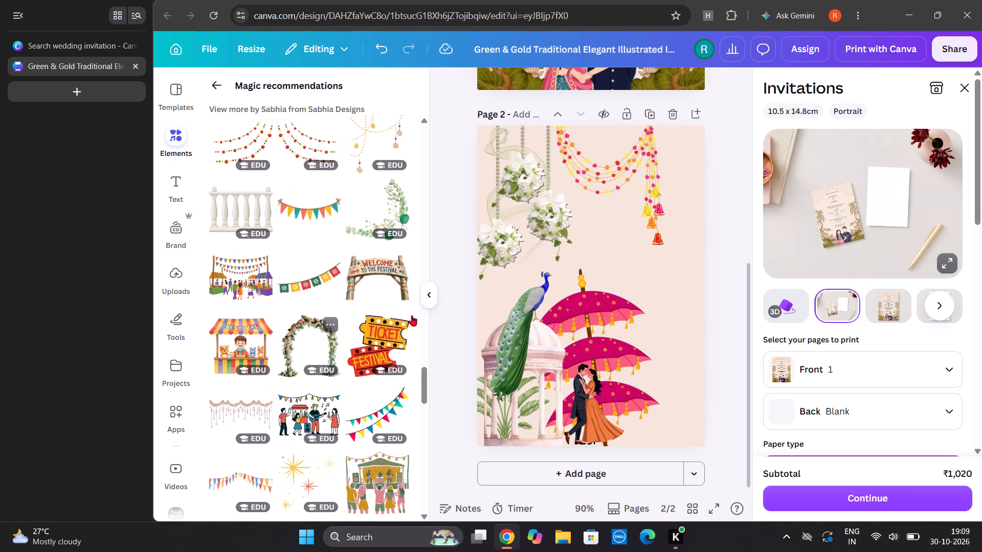
{"action": "scroll", "coordinate": [354, 317], "scroll_direction": "down", "scroll_amount": 4}
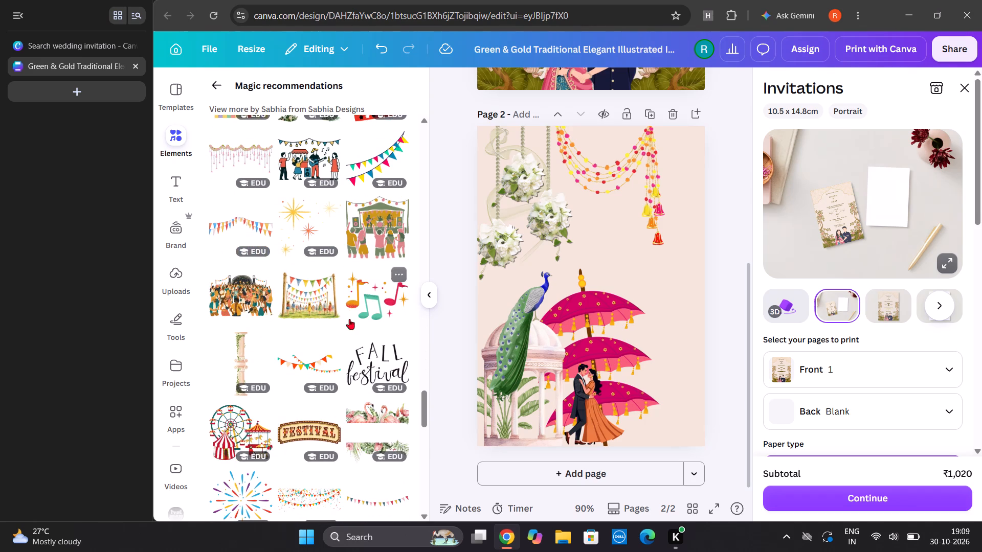
{"action": "scroll", "coordinate": [299, 312], "scroll_direction": "down", "scroll_amount": 2}
{"action": "left_click_drag", "start_coordinate": [235, 229], "coordinate": [370, 276]}
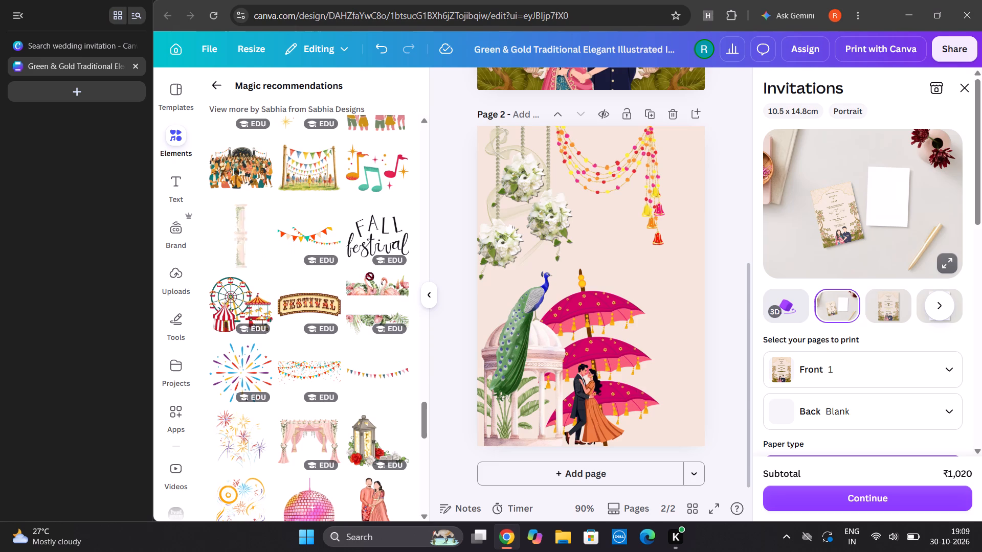
{"action": "left_click_drag", "start_coordinate": [370, 276], "coordinate": [664, 203]}
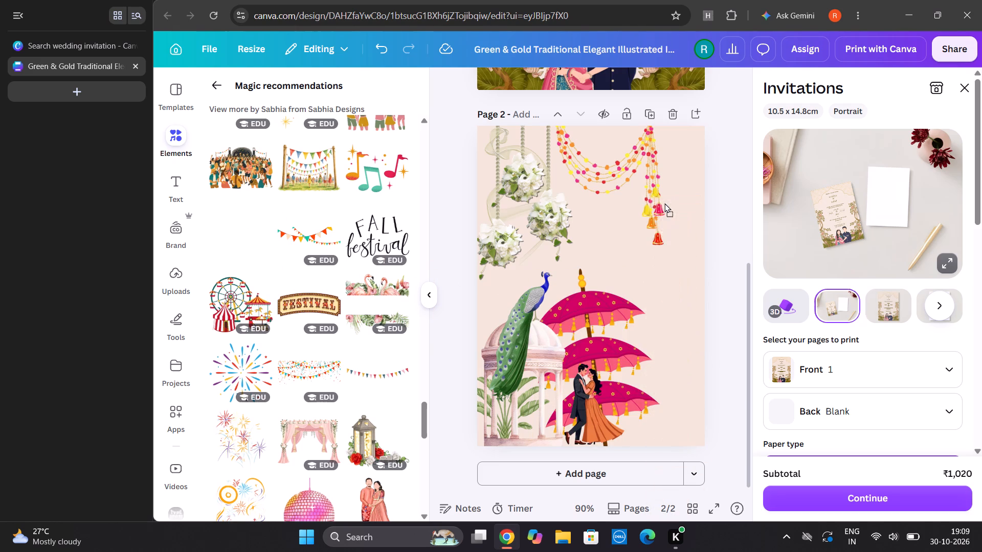
{"action": "left_click_drag", "start_coordinate": [664, 203], "coordinate": [681, 259]}
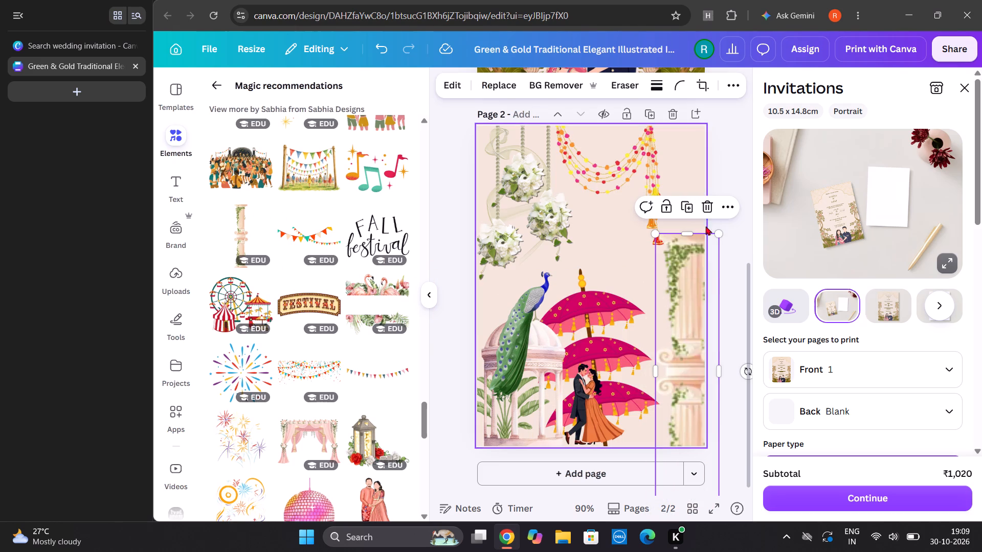
Position the ivy-covered pillar upright along page 2's right edge, beside the pink umbrella and below the garland.
{"action": "left_click_drag", "start_coordinate": [718, 236], "coordinate": [696, 233]}
{"action": "left_click", "coordinate": [690, 270]}
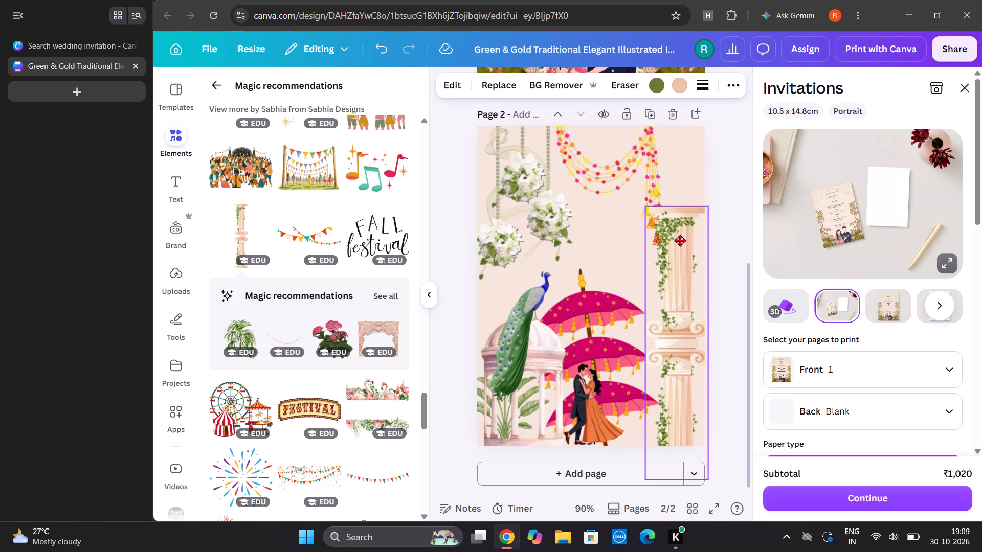
{"action": "left_click", "coordinate": [719, 232]}
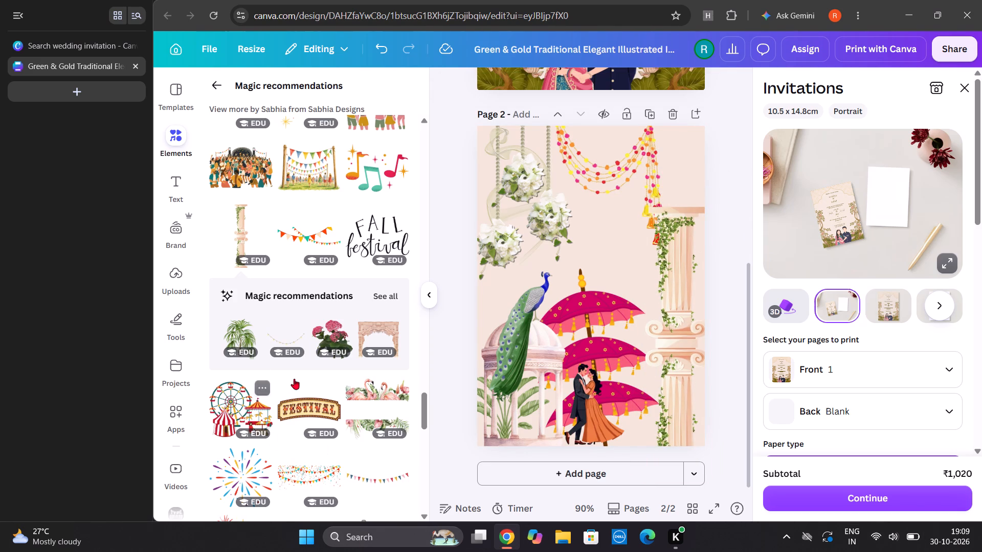
Add the green eucalyptus leaf spray from the Magic recommendations to page 2.
{"action": "scroll", "coordinate": [294, 385], "scroll_direction": "down", "scroll_amount": 7}
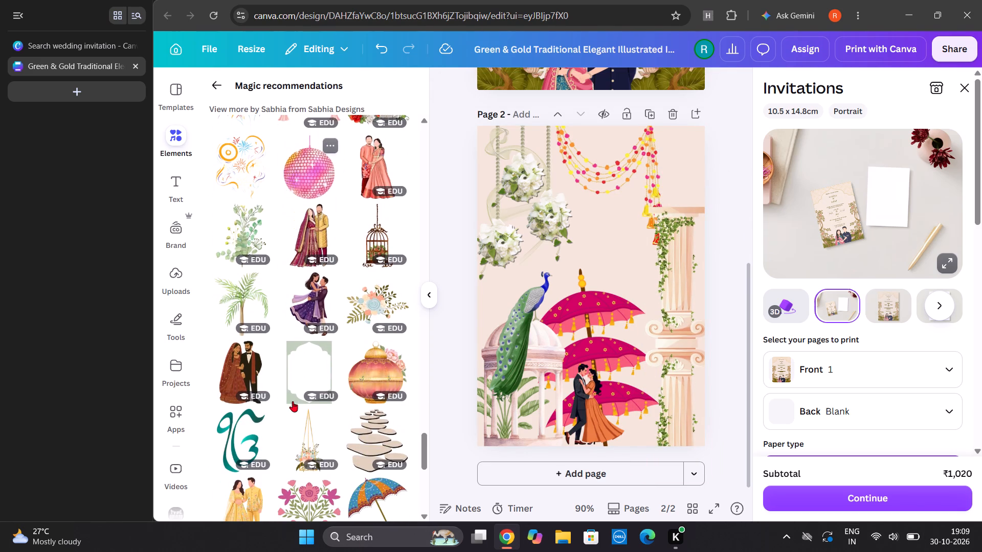
{"action": "left_click_drag", "start_coordinate": [237, 238], "coordinate": [650, 388]}
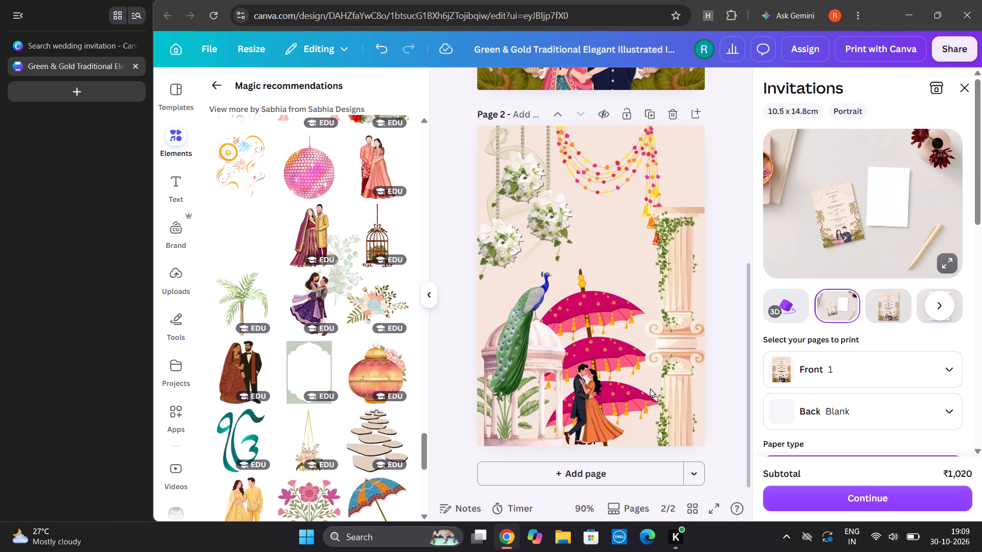
{"action": "left_click_drag", "start_coordinate": [650, 388], "coordinate": [475, 270]}
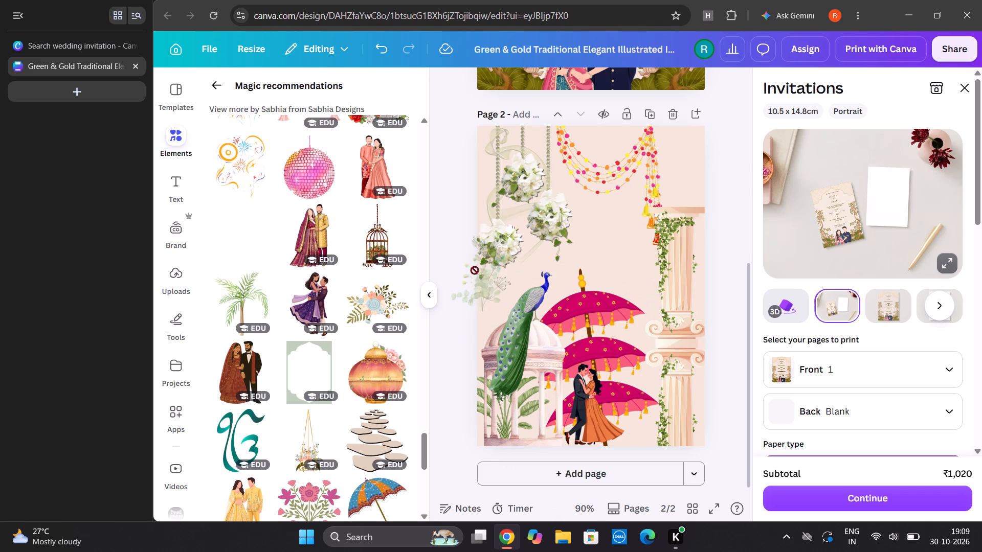
{"action": "left_click_drag", "start_coordinate": [475, 270], "coordinate": [487, 285]}
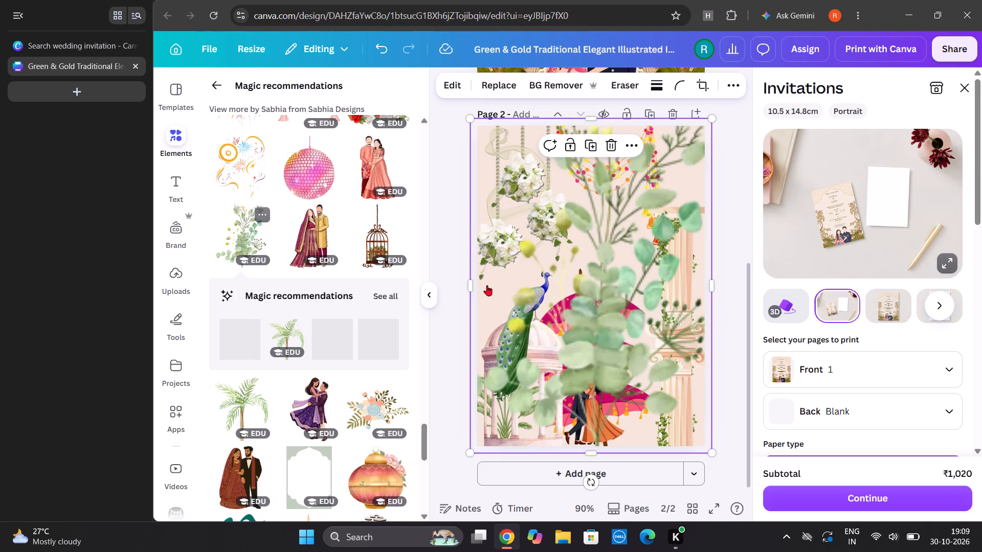